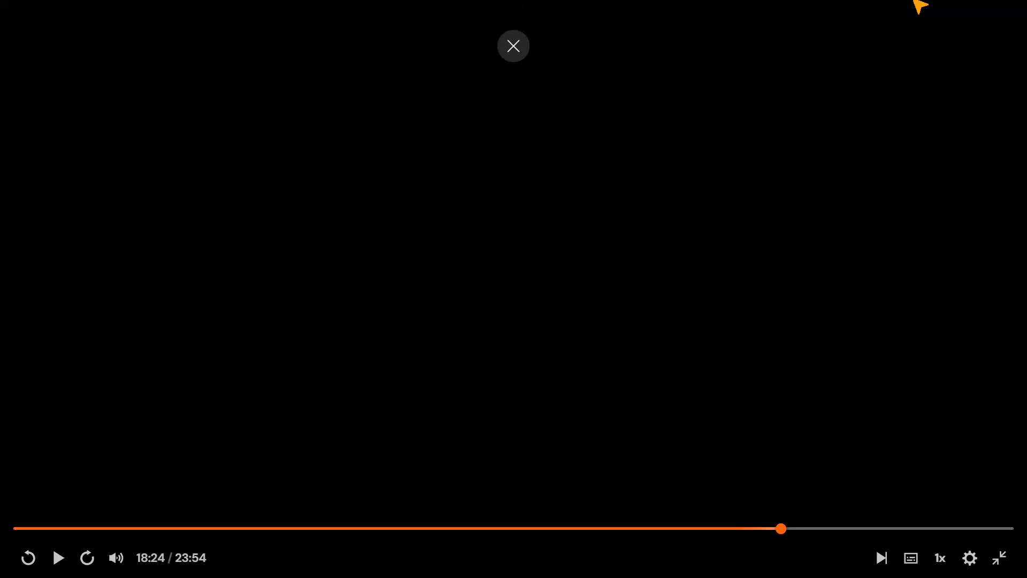
Exit the video's full-screen view and minimize the Crunchyroll window to reach the desktop.
{"action": "key", "text": "Escape"}
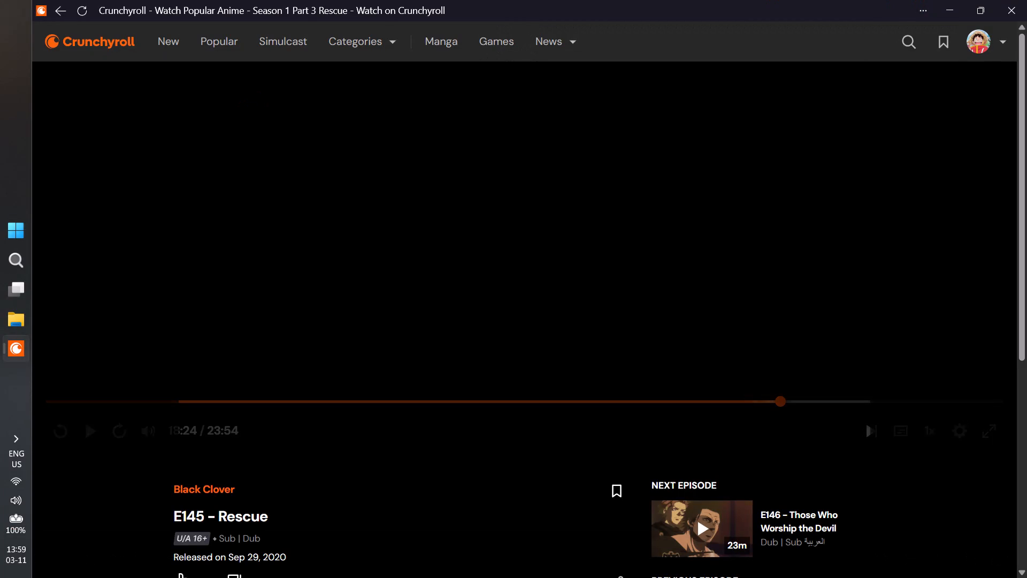
{"action": "left_click", "coordinate": [937, 0]}
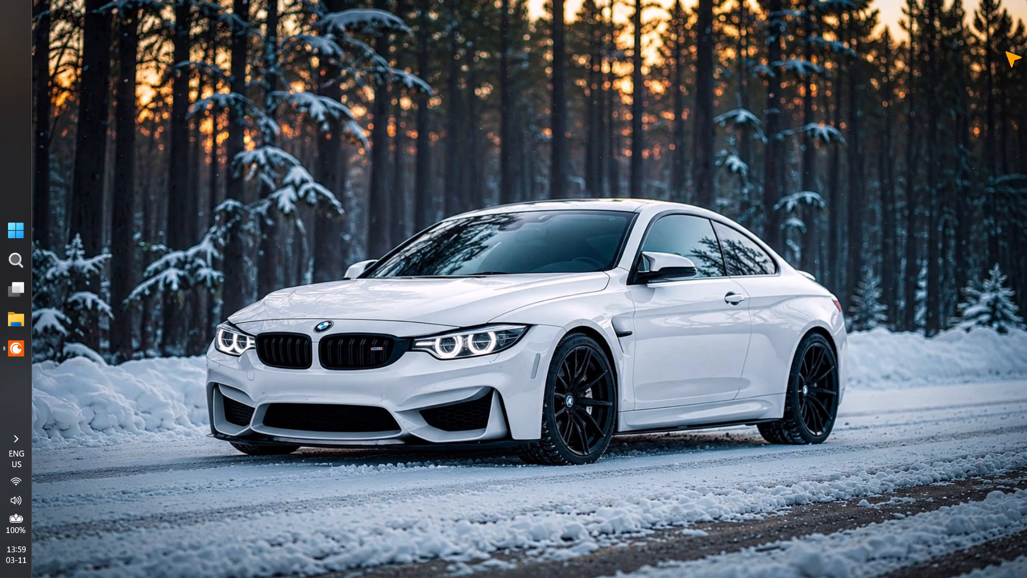
Open File Explorer from the desktop.
{"action": "left_click", "coordinate": [0, 317]}
{"action": "left_click", "coordinate": [96, 214]}
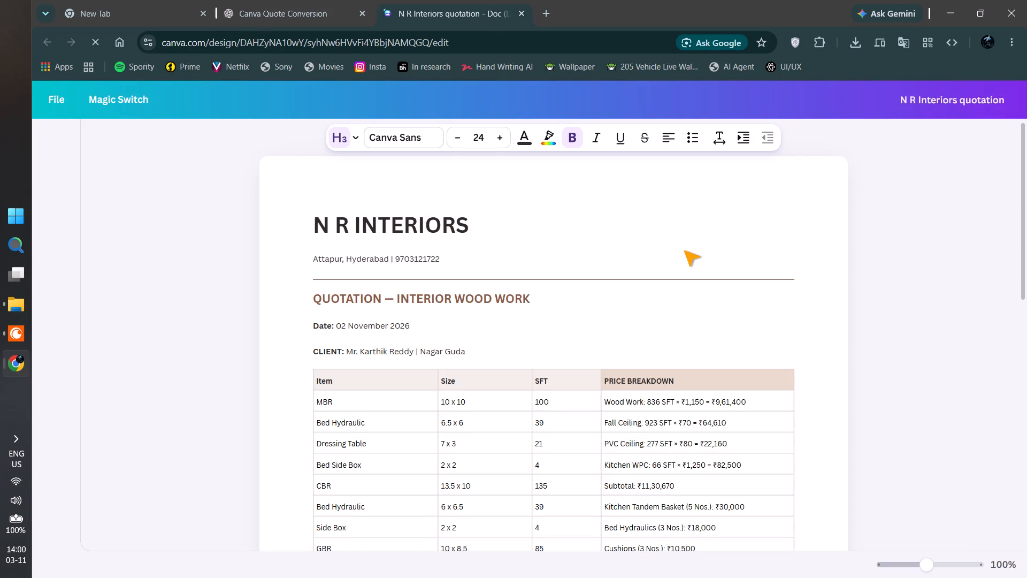
In the N R Interiors quotation in Chrome, place the text cursor in the Fall Ceiling rate of the price breakdown.
{"action": "scroll", "coordinate": [736, 237], "scroll_direction": "down", "scroll_amount": 8}
{"action": "scroll", "coordinate": [738, 236], "scroll_direction": "up", "scroll_amount": 4}
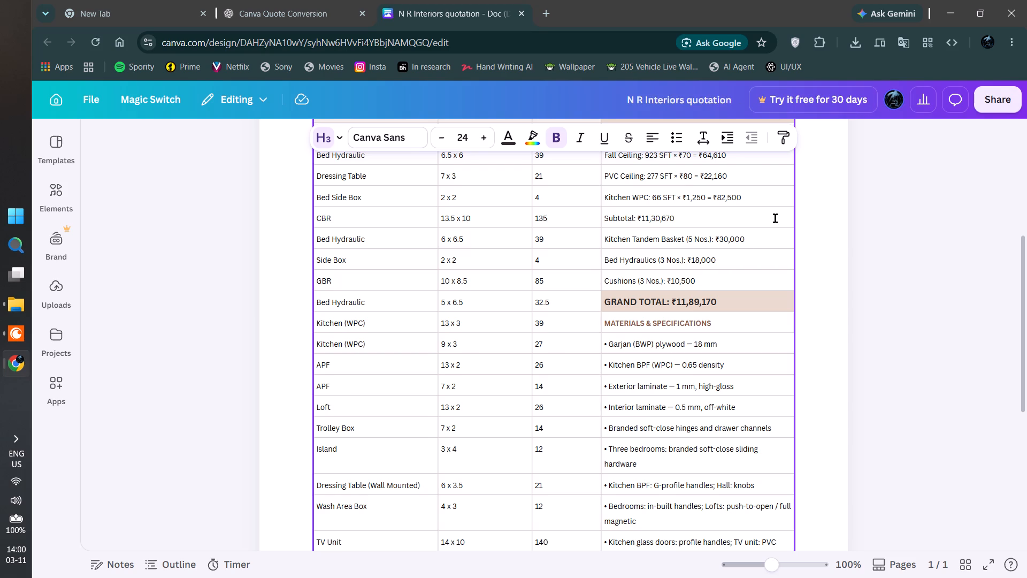
{"action": "scroll", "coordinate": [546, 229], "scroll_direction": "up", "scroll_amount": 3, "text": "ctrl"}
{"action": "scroll", "coordinate": [546, 229], "scroll_direction": "up", "scroll_amount": 2}
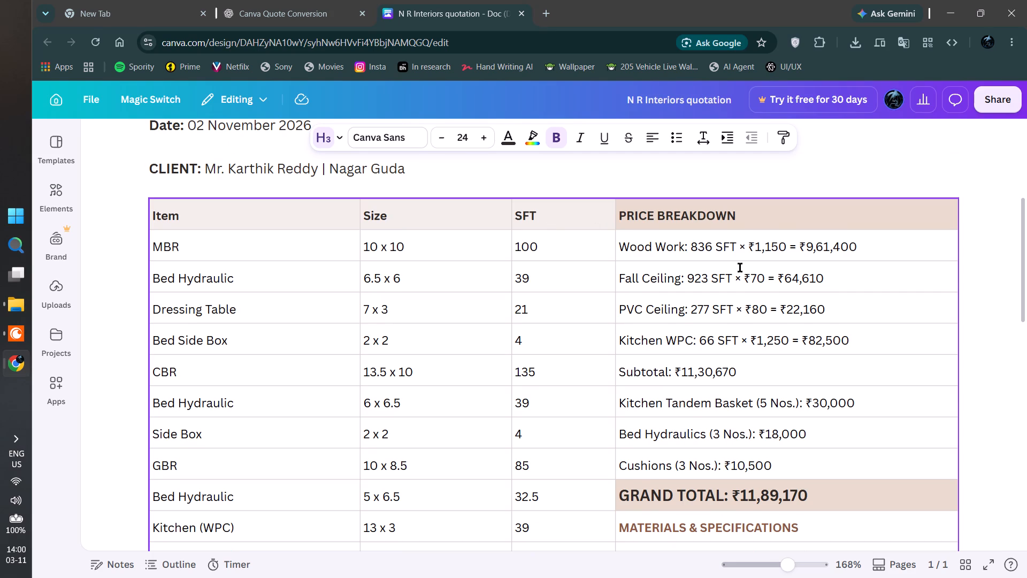
{"action": "left_click", "coordinate": [758, 278]}
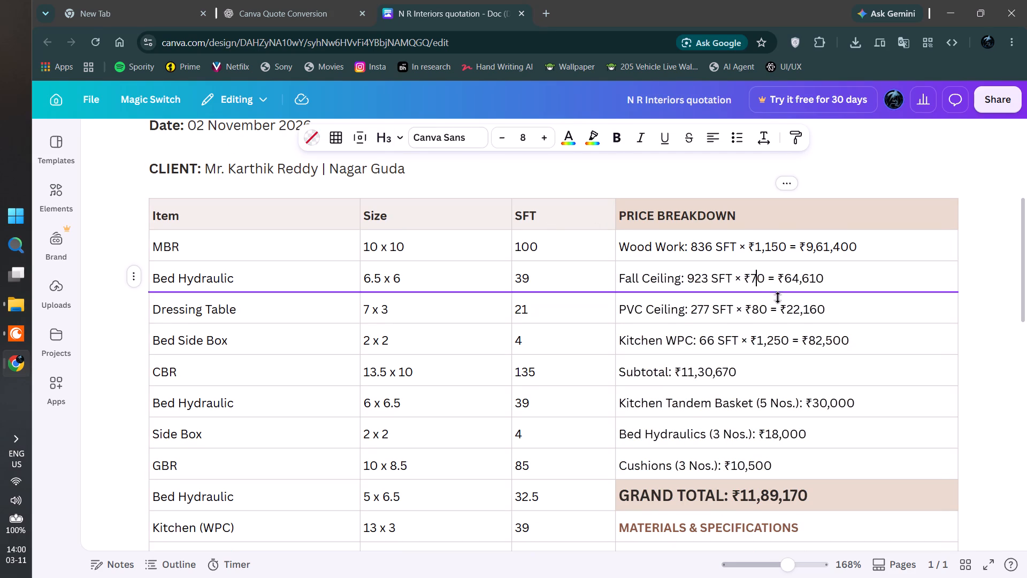
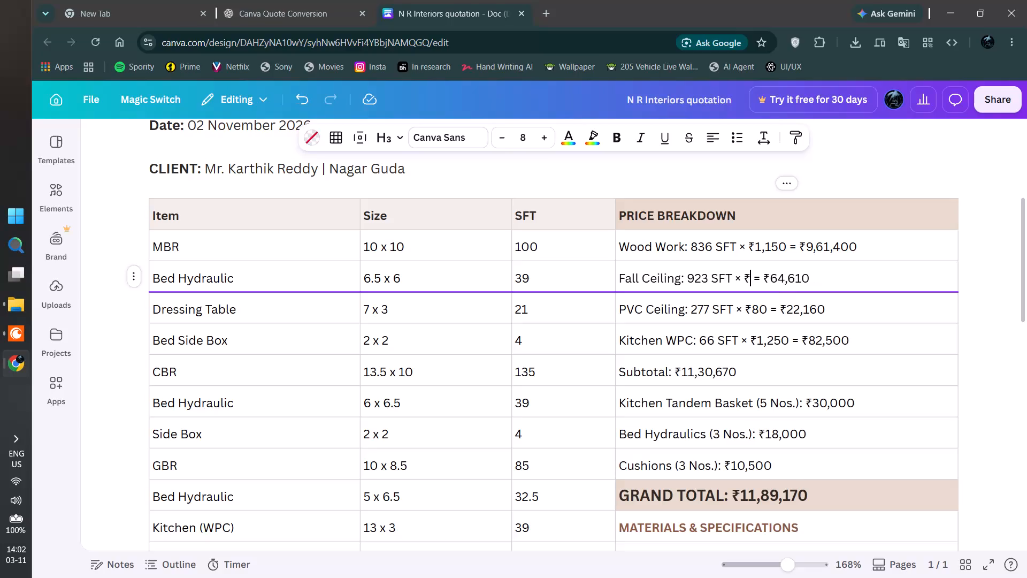
Set the Fall Ceiling rate in the price breakdown to ₹95.
{"action": "type", "text": "95"}
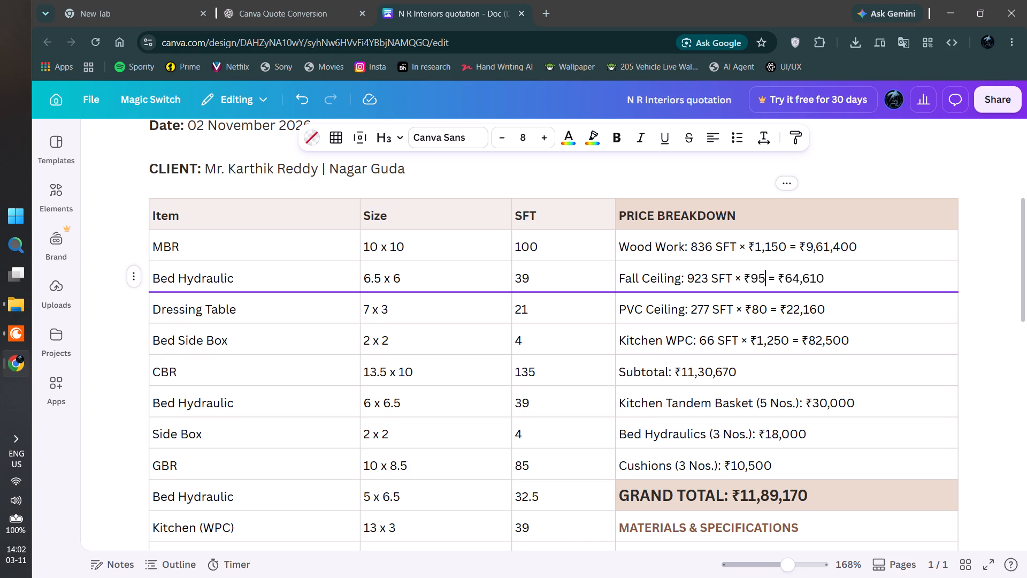
Clear the Fall Ceiling line's amount in the price breakdown, keeping the rupee sign.
{"action": "key", "text": "Right"}
{"action": "key", "text": "Right"}
{"action": "key", "text": "Right"}
{"action": "key", "text": "Right"}
{"action": "key", "text": "Right"}
{"action": "key", "text": "Right"}
{"action": "key", "text": "Right"}
{"action": "key", "text": "Right"}
{"action": "key", "text": "Right"}
{"action": "key", "text": "Right"}
{"action": "key", "text": "BackSpace"}
{"action": "key", "text": "BackSpace"}
{"action": "key", "text": "BackSpace"}
{"action": "key", "text": "BackSpace"}
{"action": "key", "text": "BackSpace"}
{"action": "key", "text": "BackSpace"}
In Calculator, moved clear of the price breakdown, multiply 923 by 95.
{"action": "left_click_drag", "start_coordinate": [910, 128], "coordinate": [885, 134]}
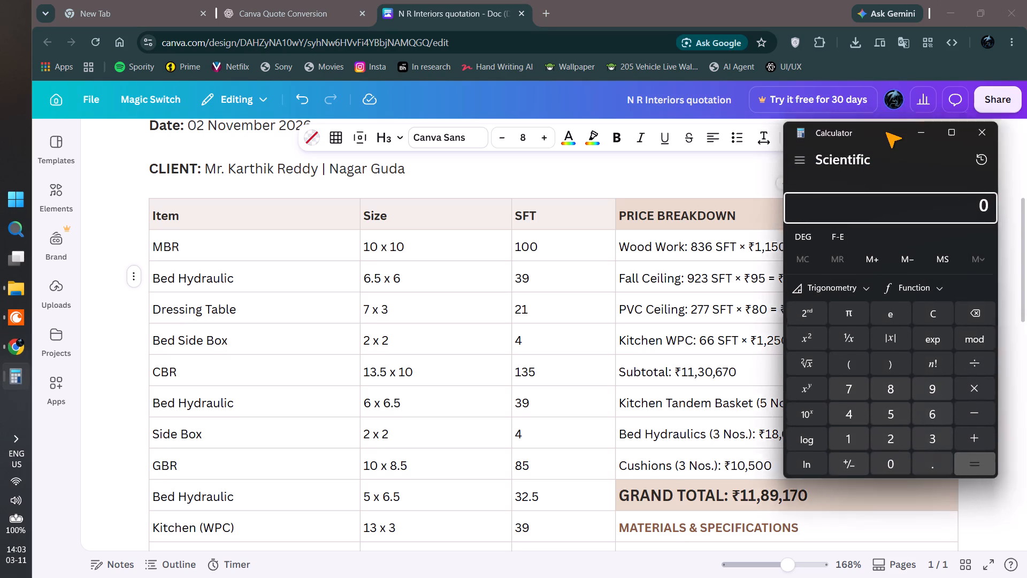
{"action": "left_click_drag", "start_coordinate": [885, 134], "coordinate": [420, 134]}
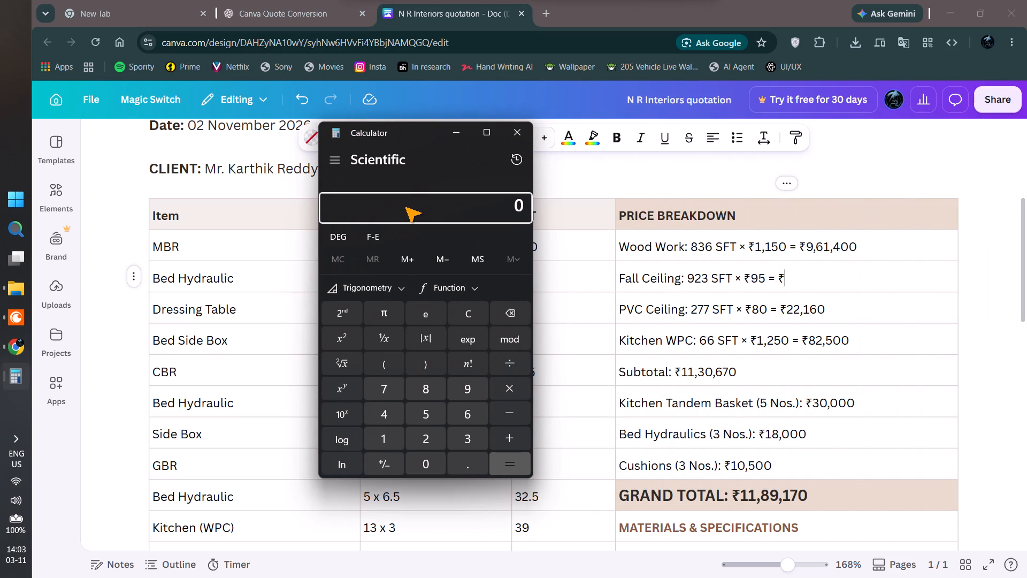
{"action": "type", "text": "923"}
{"action": "key", "text": "asterisk"}
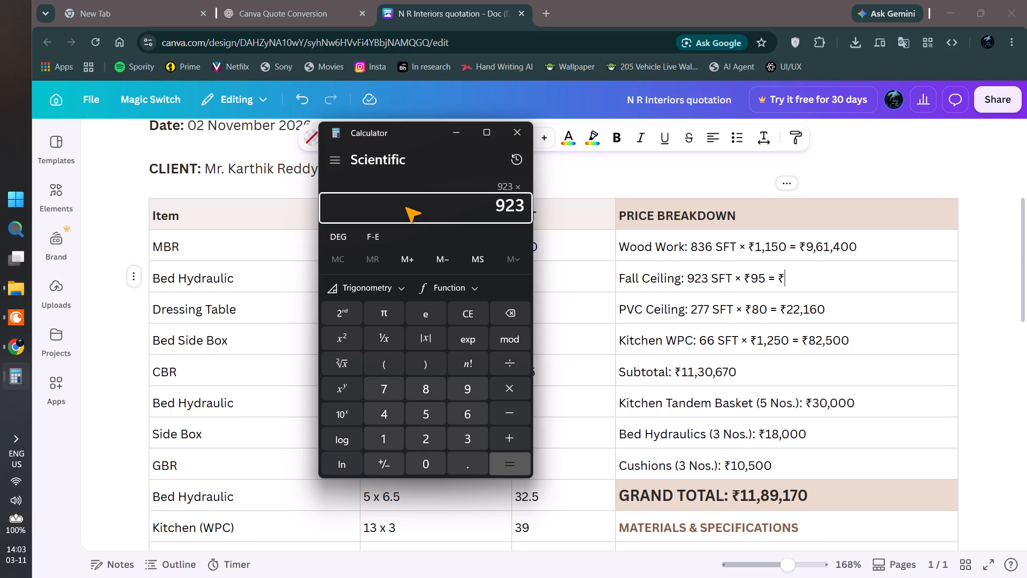
{"action": "type", "text": "95"}
{"action": "key", "text": "Return"}
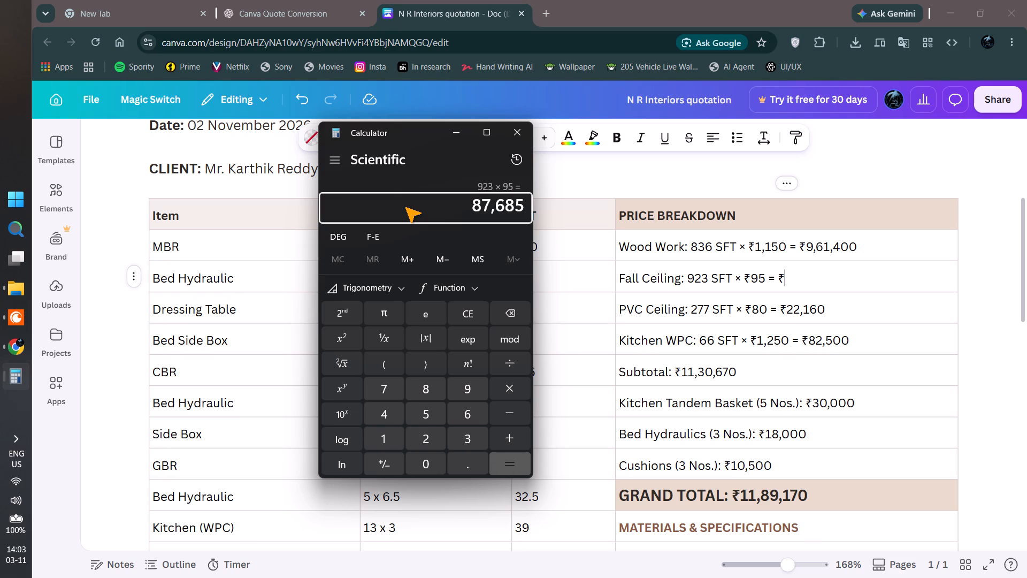
Back in the Canva quotation in Chrome, enter 87,685 as the Fall Ceiling amount after the rupee sign.
{"action": "left_click", "coordinate": [823, 271]}
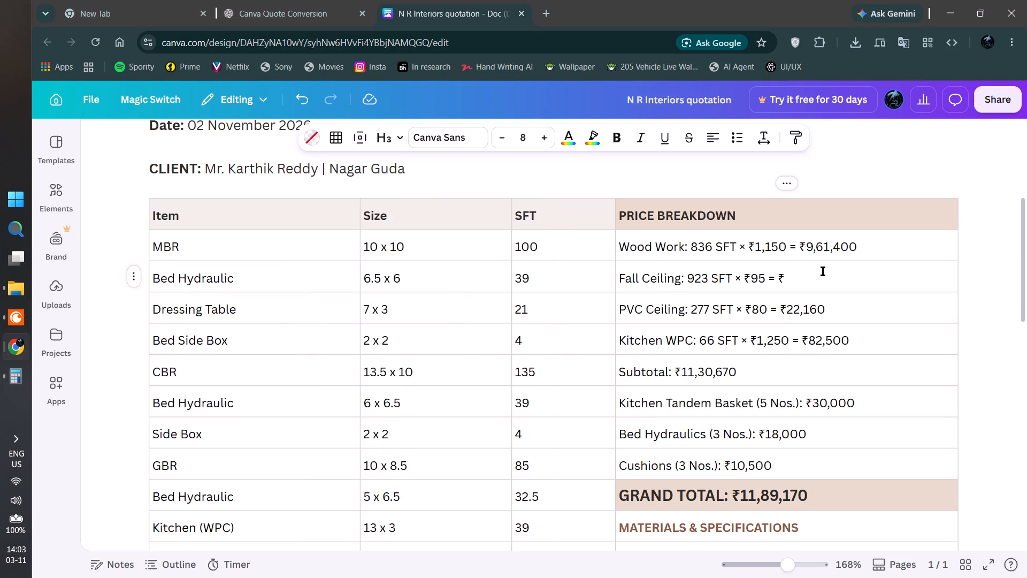
{"action": "key", "text": "alt+Tab"}
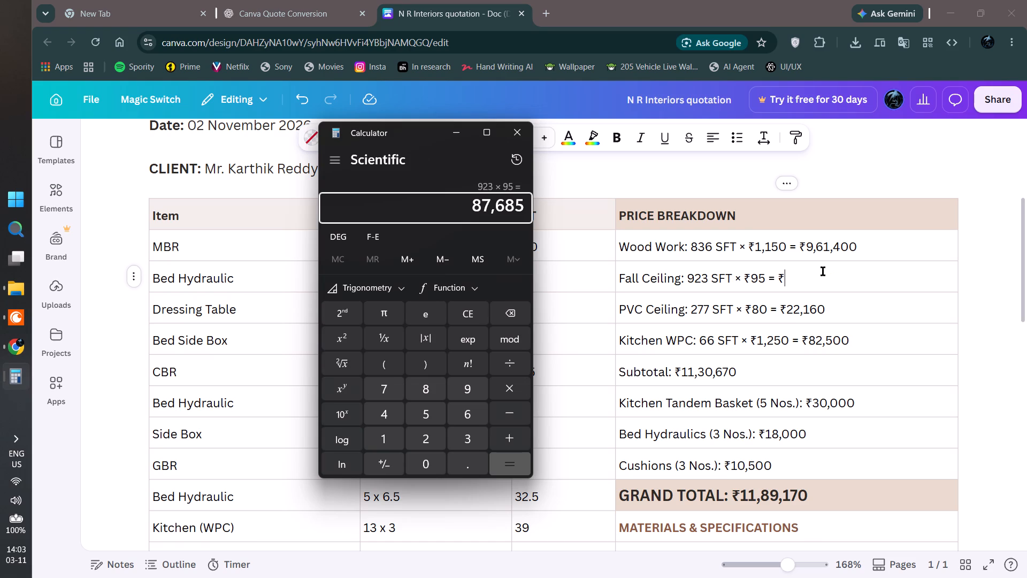
{"action": "key", "text": "8"}
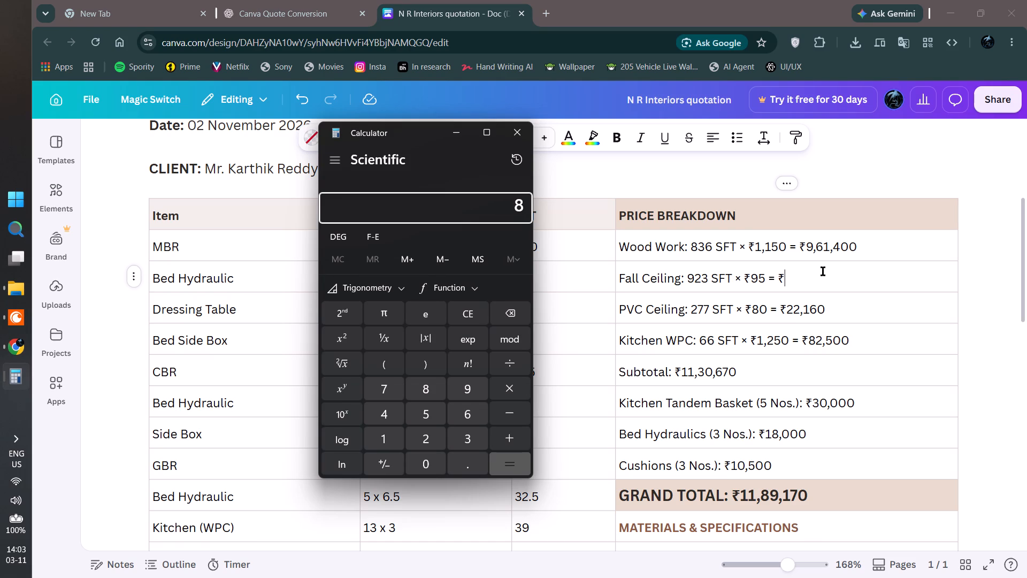
{"action": "key", "text": "BackSpace"}
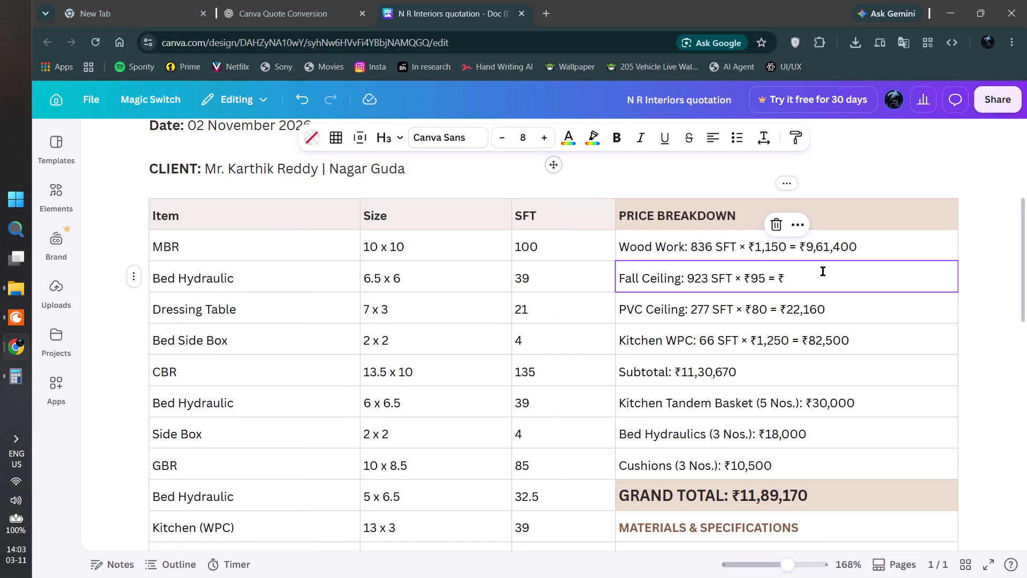
{"action": "left_click", "coordinate": [835, 278]}
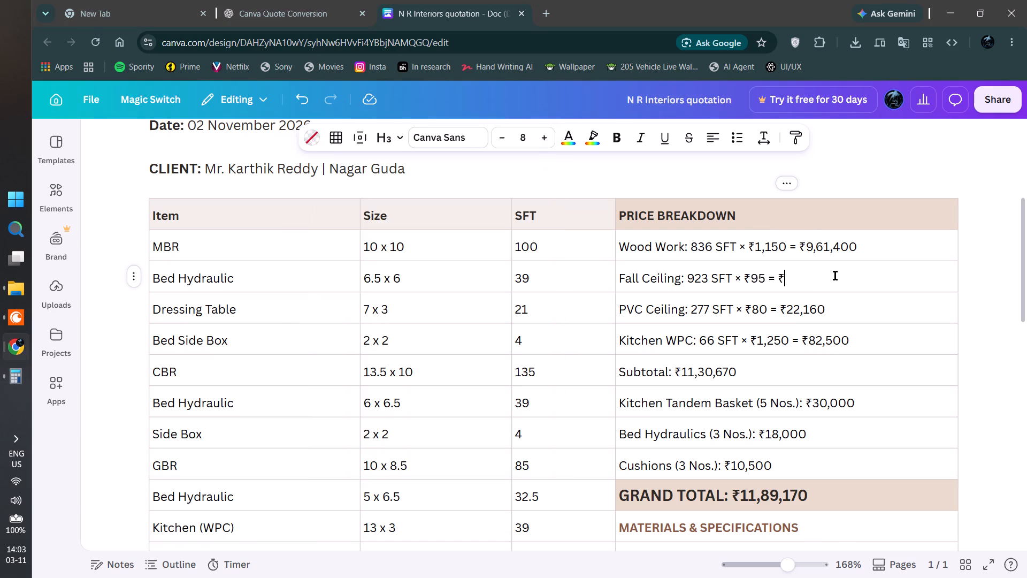
{"action": "type", "text": "87"}
{"action": "key", "text": "comma"}
{"action": "key", "text": "6"}
{"action": "type", "text": "85"}
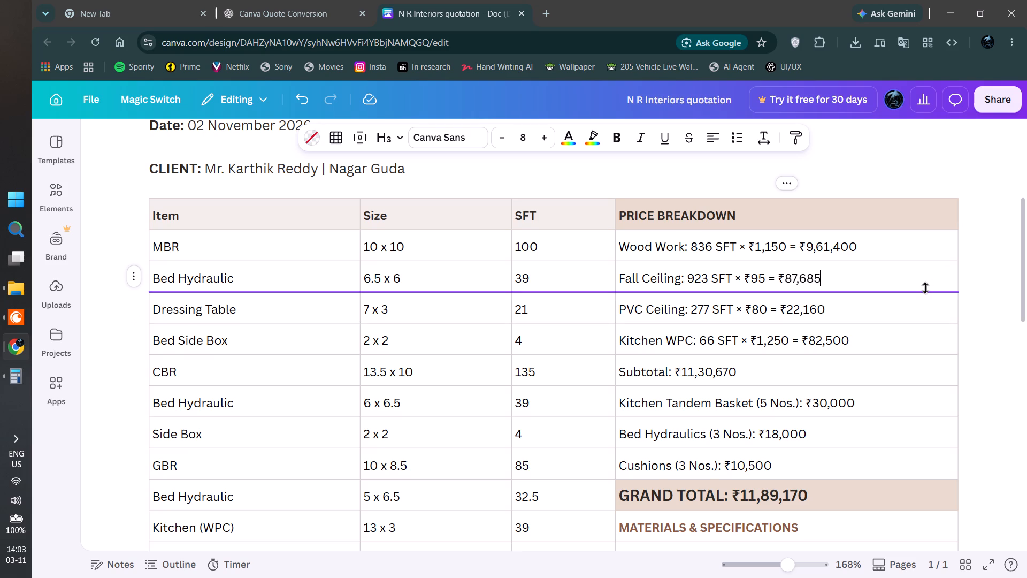
Set the PVC Ceiling rate in the price breakdown to ₹140.
{"action": "left_click", "coordinate": [762, 307]}
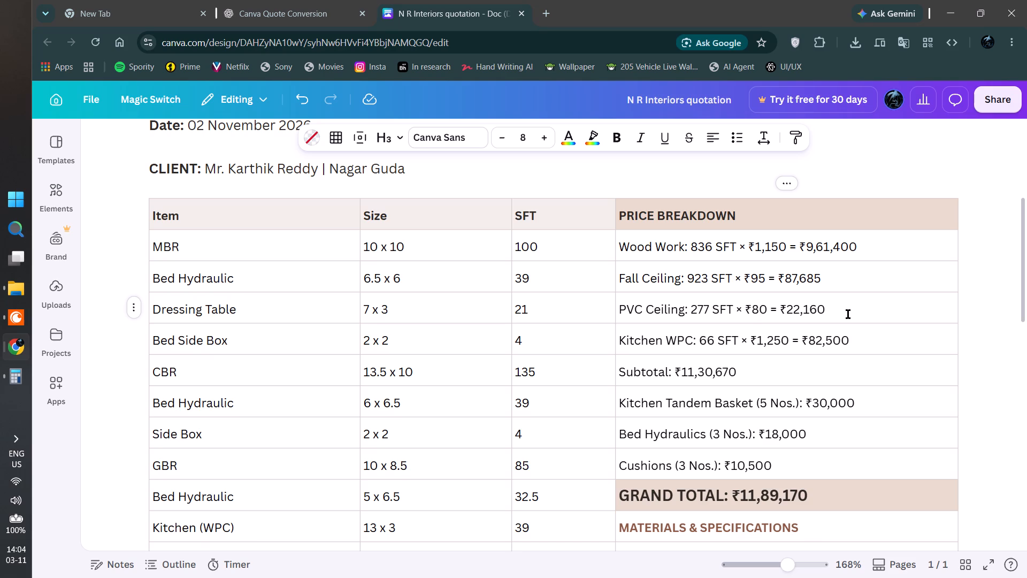
{"action": "key", "text": "BackSpace"}
{"action": "type", "text": "14"}
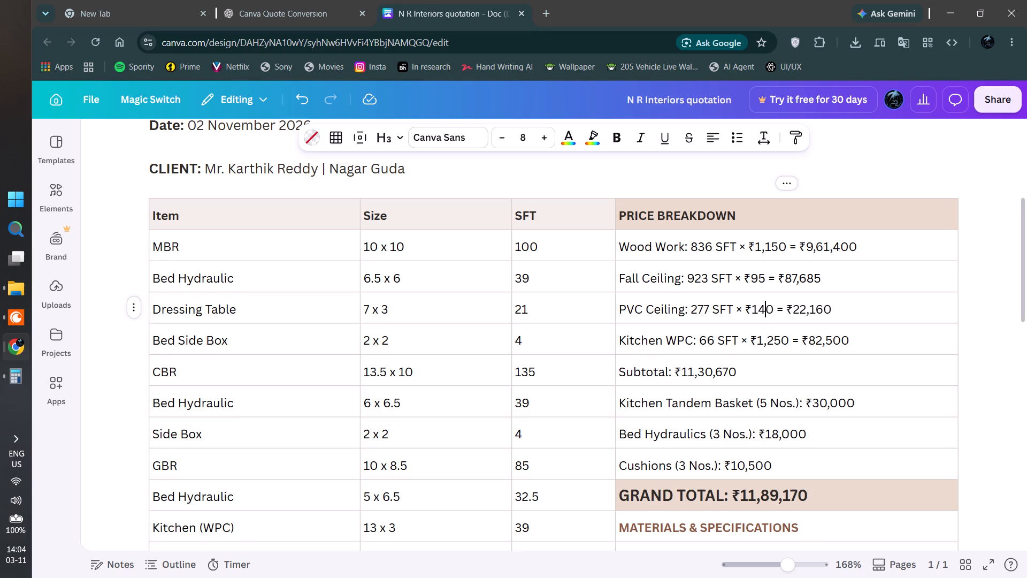
{"action": "key", "text": "Right"}
Review the rest of the quotation table, including the grand total, materials and specifications, and terms.
{"action": "scroll", "coordinate": [848, 314], "scroll_direction": "down", "scroll_amount": 4}
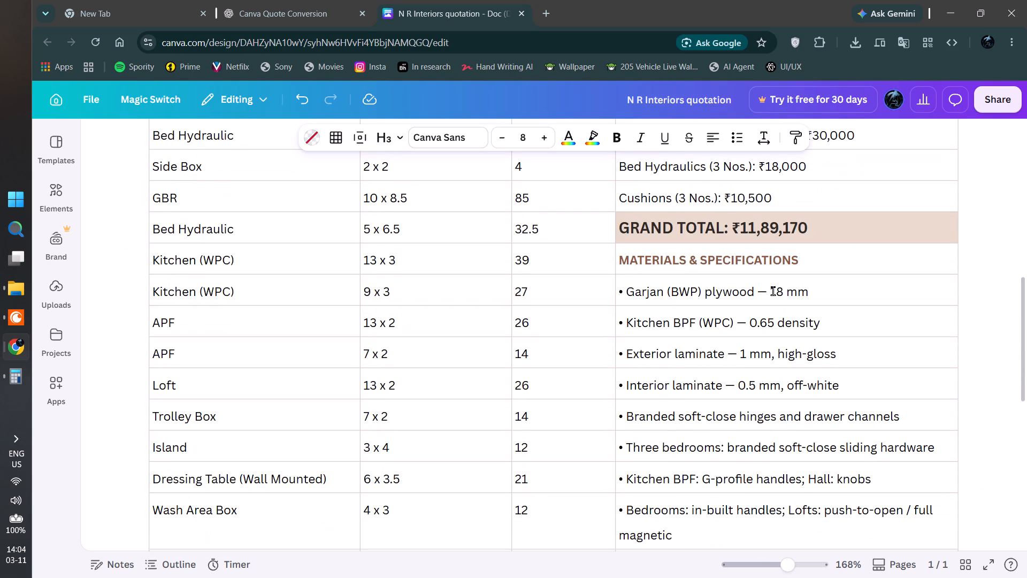
{"action": "scroll", "coordinate": [693, 283], "scroll_direction": "down", "scroll_amount": 4}
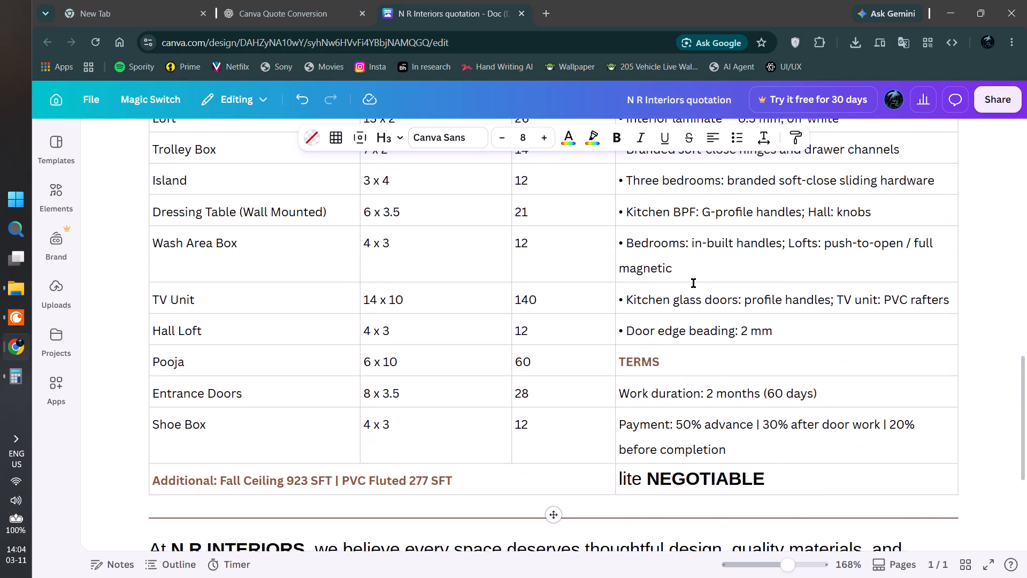
{"action": "scroll", "coordinate": [769, 277], "scroll_direction": "up", "scroll_amount": 4}
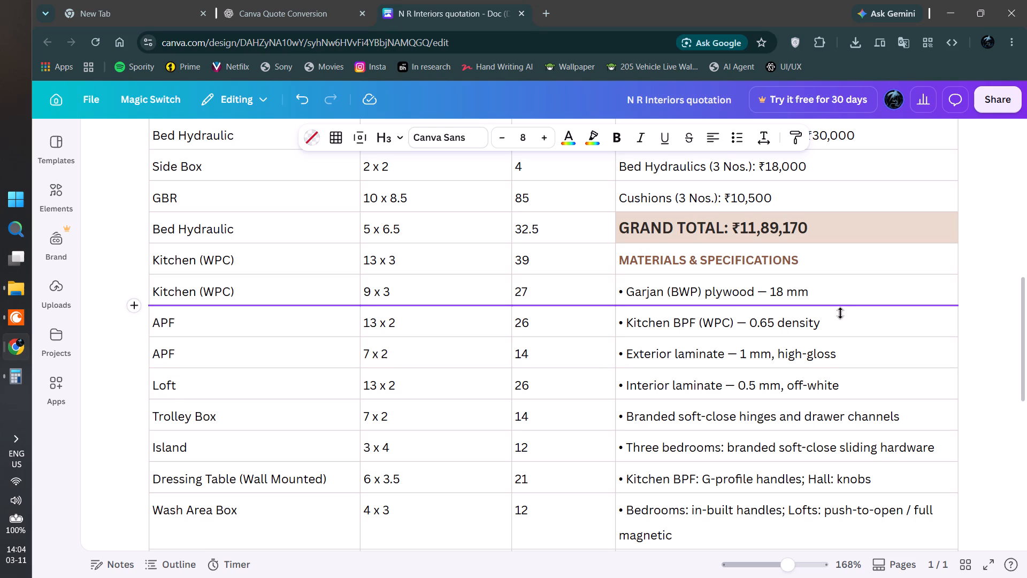
{"action": "scroll", "coordinate": [834, 313], "scroll_direction": "up", "scroll_amount": 1}
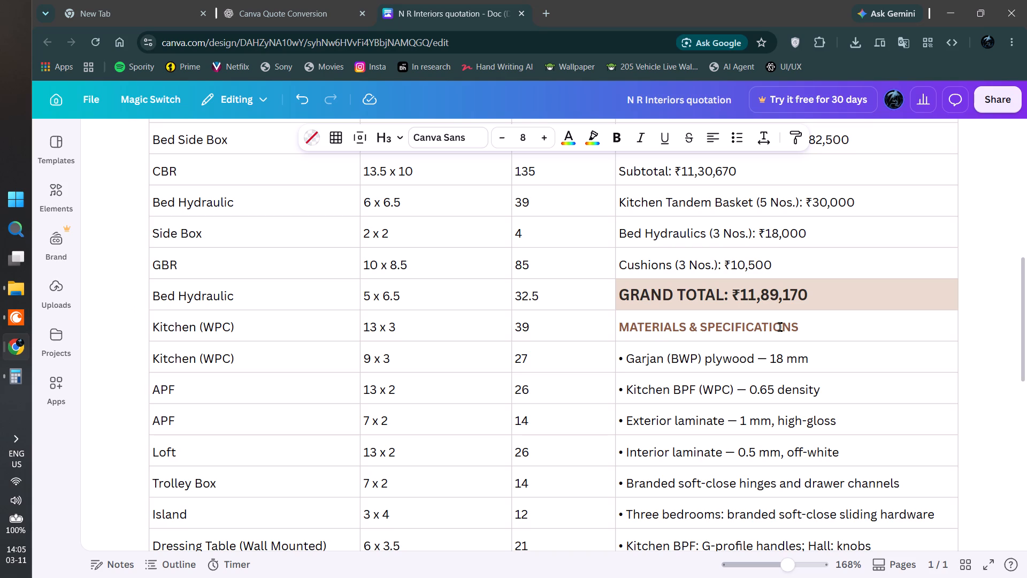
{"action": "left_click", "coordinate": [817, 291]}
{"action": "scroll", "coordinate": [799, 360], "scroll_direction": "down", "scroll_amount": 6}
{"action": "scroll", "coordinate": [765, 374], "scroll_direction": "up", "scroll_amount": 4}
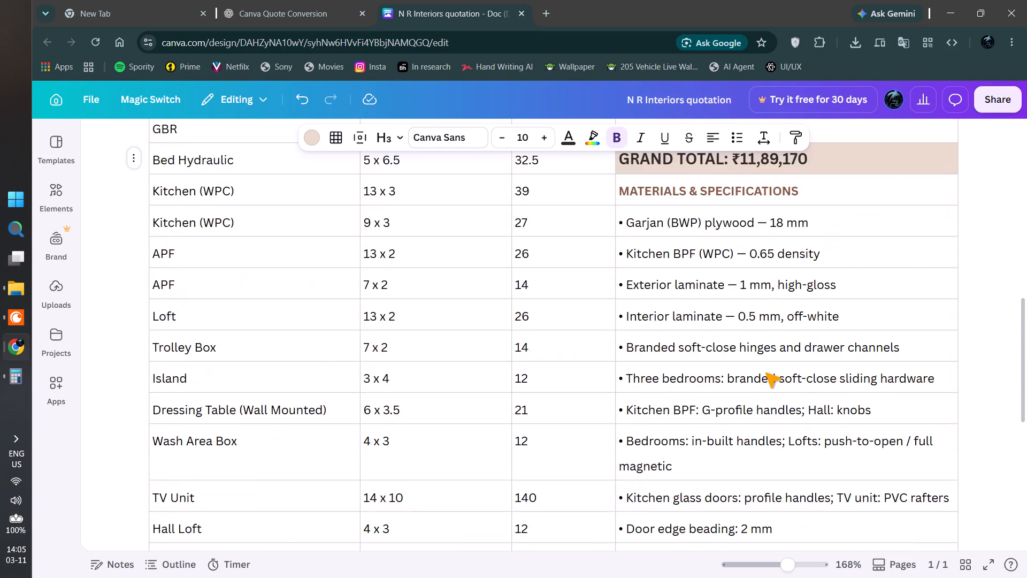
{"action": "scroll", "coordinate": [765, 374], "scroll_direction": "up", "scroll_amount": 2}
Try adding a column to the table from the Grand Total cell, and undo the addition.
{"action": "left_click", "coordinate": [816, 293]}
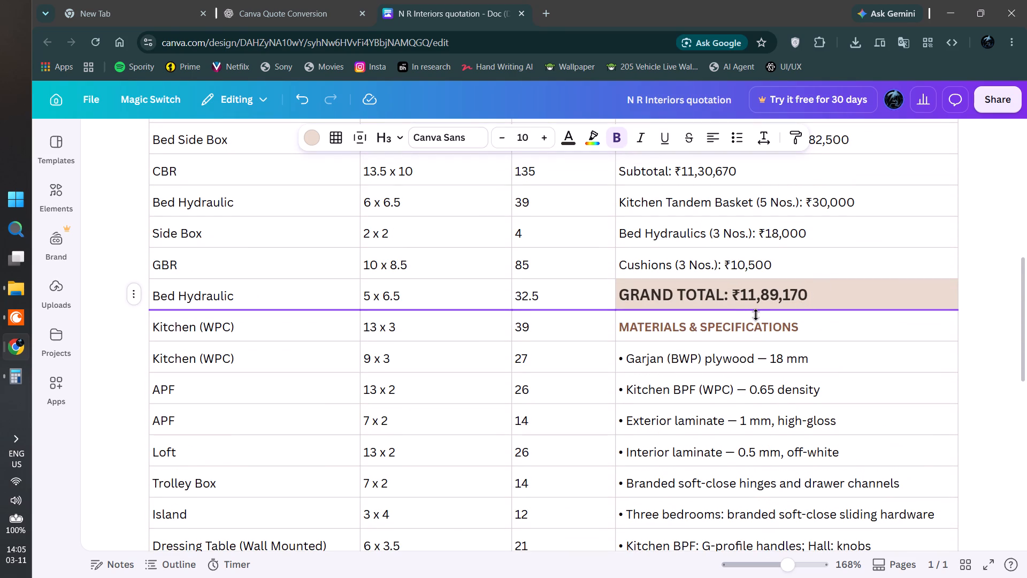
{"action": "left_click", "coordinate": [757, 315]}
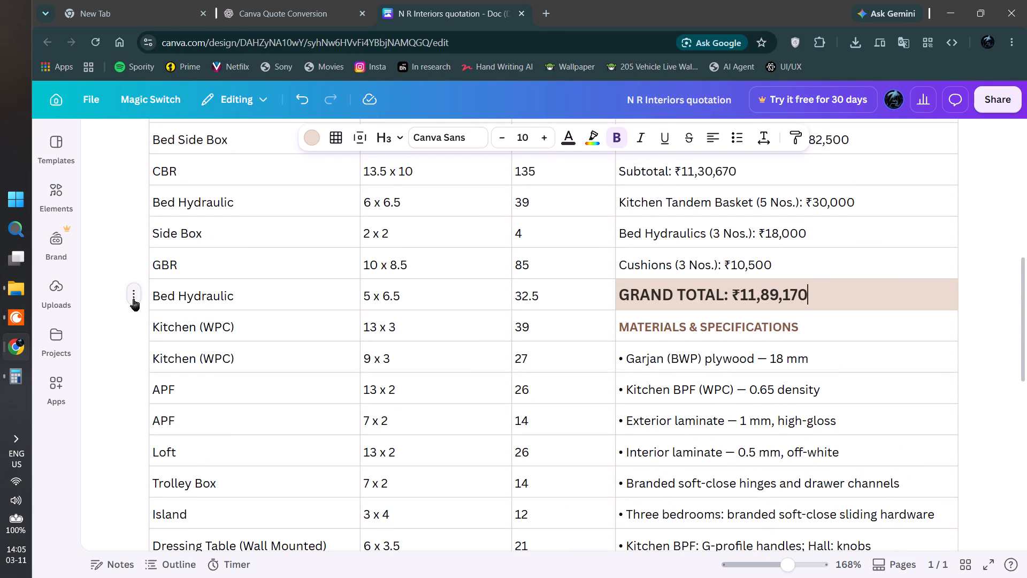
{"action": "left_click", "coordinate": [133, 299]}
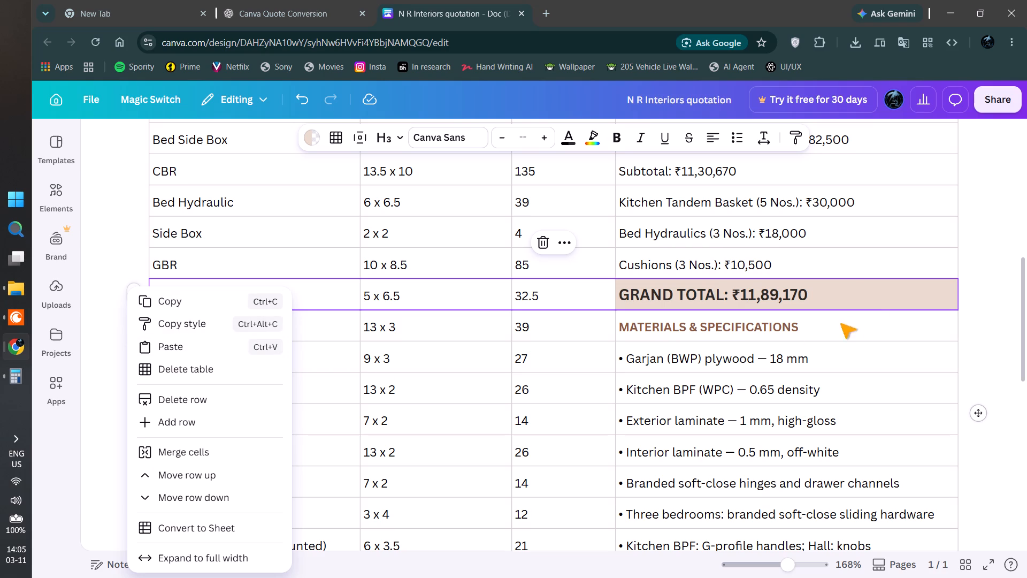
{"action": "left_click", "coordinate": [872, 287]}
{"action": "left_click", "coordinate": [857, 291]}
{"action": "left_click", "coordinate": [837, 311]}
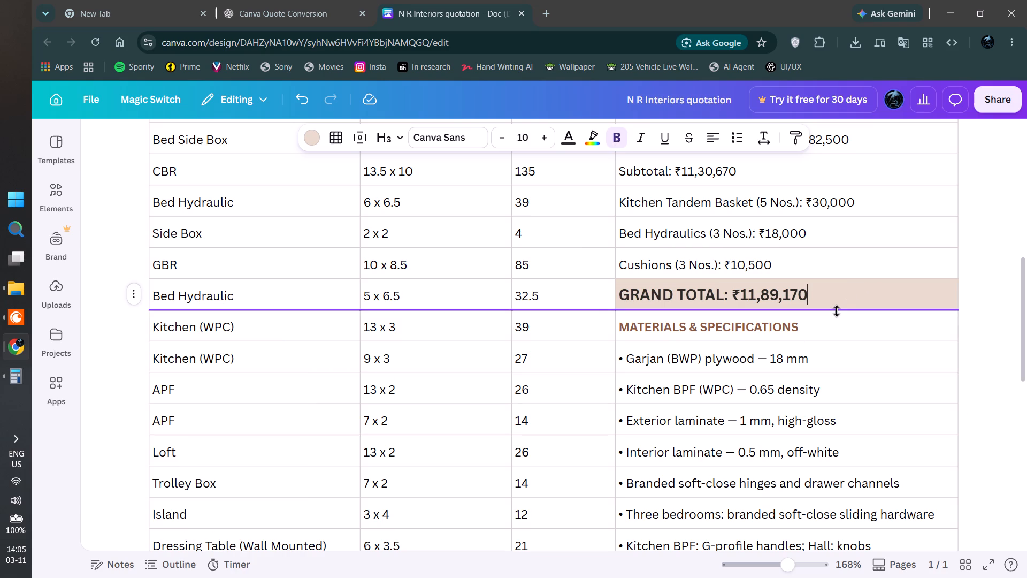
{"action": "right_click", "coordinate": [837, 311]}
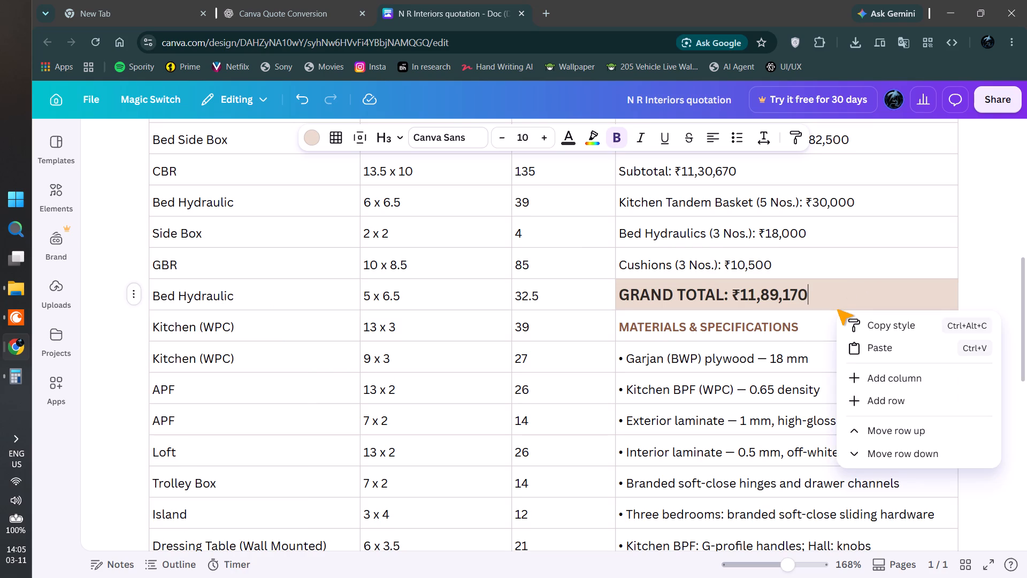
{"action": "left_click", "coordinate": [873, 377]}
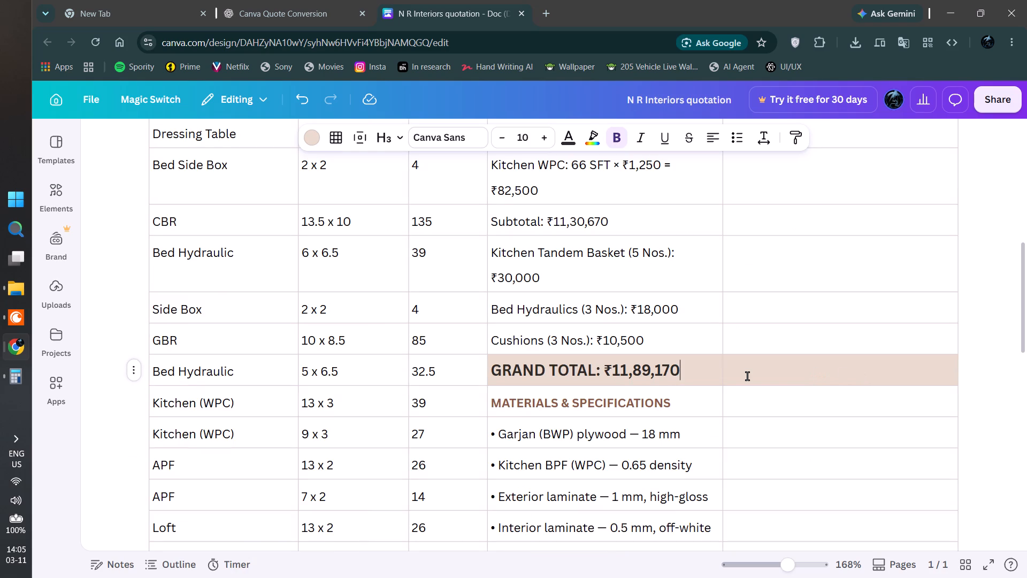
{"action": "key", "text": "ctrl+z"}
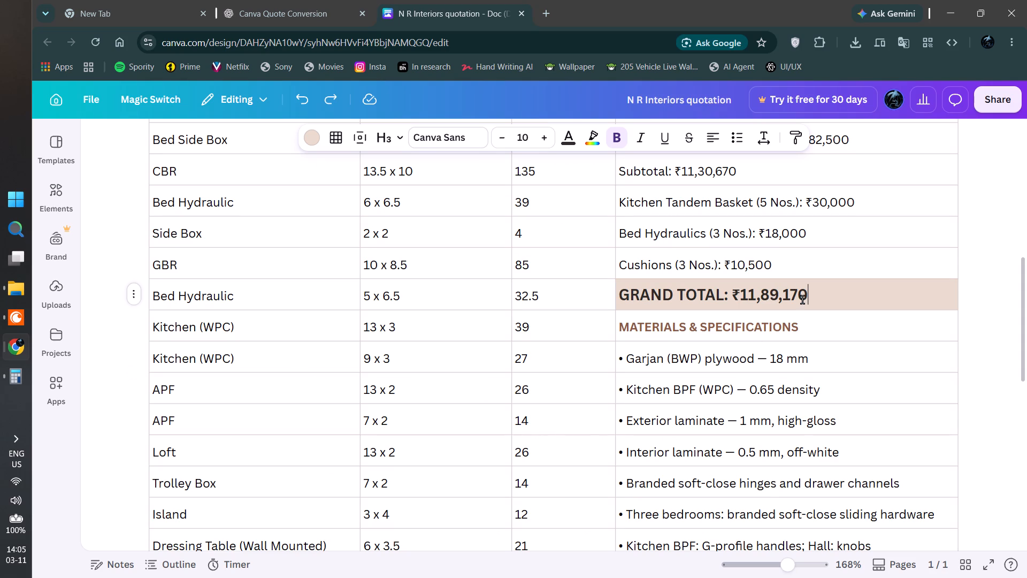
Add an empty table row directly below the Grand Total row.
{"action": "left_click", "coordinate": [802, 300]}
{"action": "left_click", "coordinate": [807, 299]}
{"action": "right_click", "coordinate": [807, 299]}
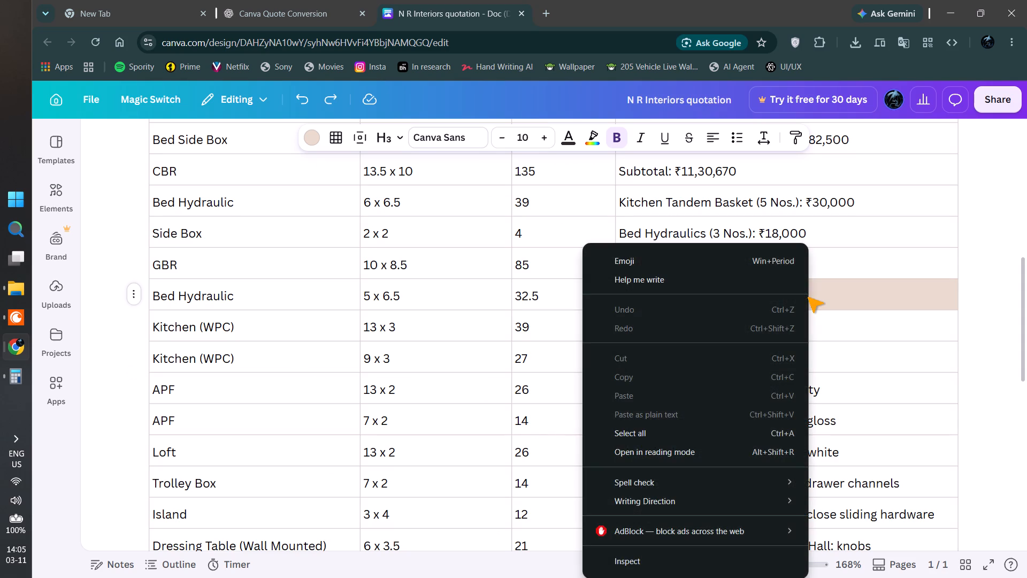
{"action": "left_click", "coordinate": [823, 300]}
{"action": "left_click", "coordinate": [820, 313]}
{"action": "right_click", "coordinate": [820, 313]}
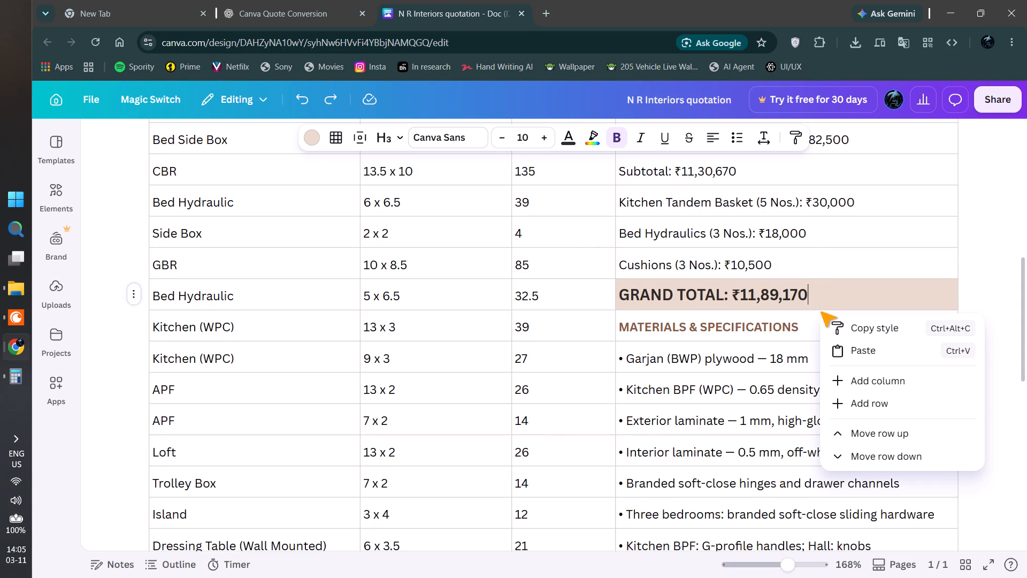
{"action": "left_click", "coordinate": [850, 397]}
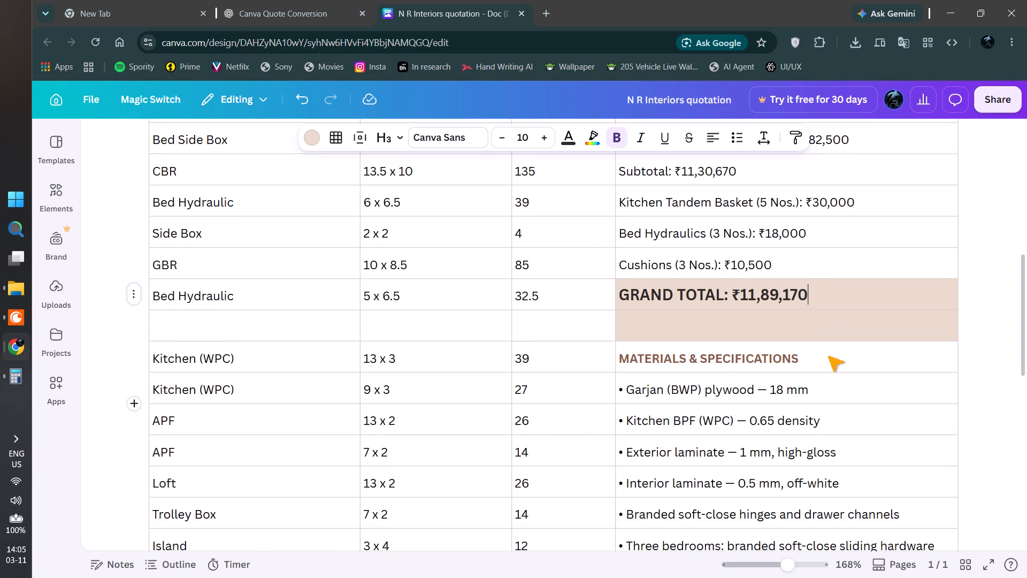
{"action": "left_click", "coordinate": [788, 318]}
{"action": "left_click", "coordinate": [692, 323]}
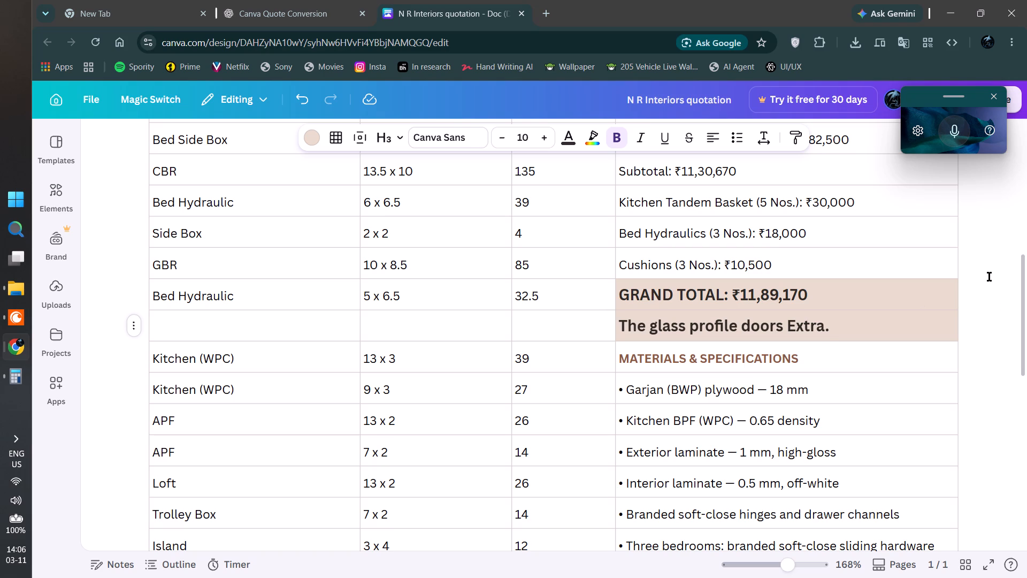
Set the PVC Ceiling amount in the price breakdown to ₹38,780.
{"action": "scroll", "coordinate": [1005, 285], "scroll_direction": "down", "scroll_amount": 1}
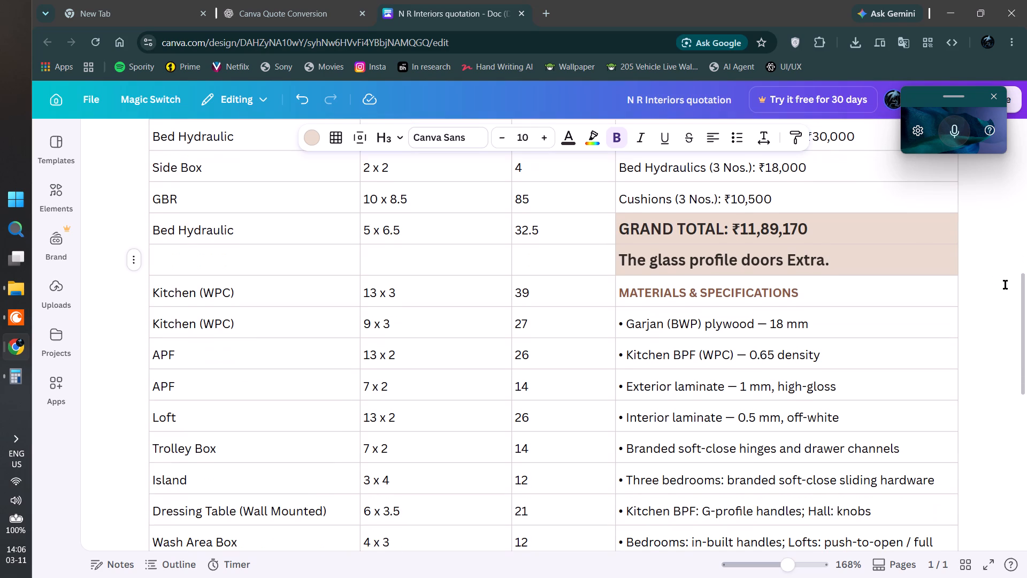
{"action": "scroll", "coordinate": [1005, 285], "scroll_direction": "down", "scroll_amount": 2}
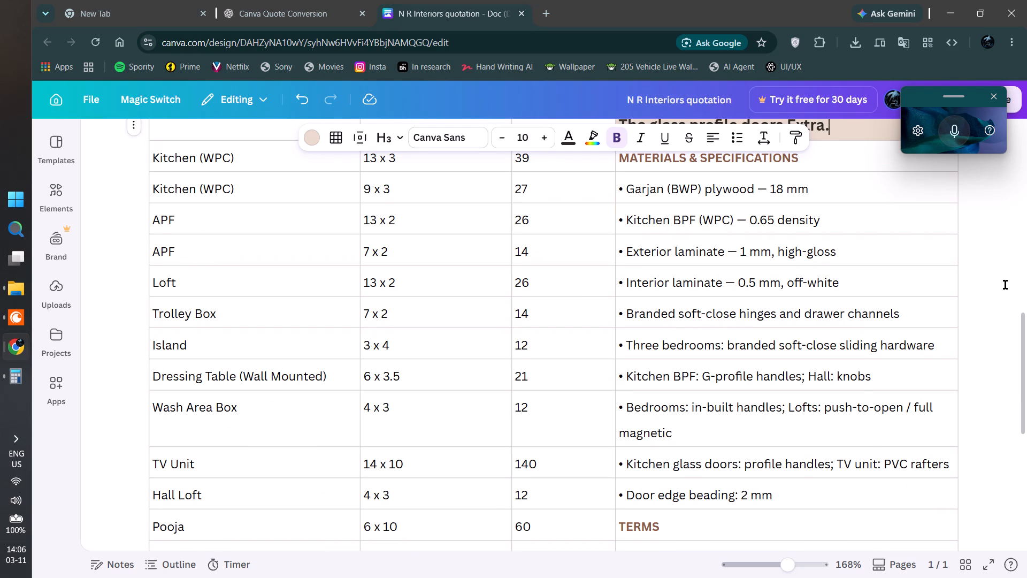
{"action": "scroll", "coordinate": [1005, 285], "scroll_direction": "up", "scroll_amount": 3}
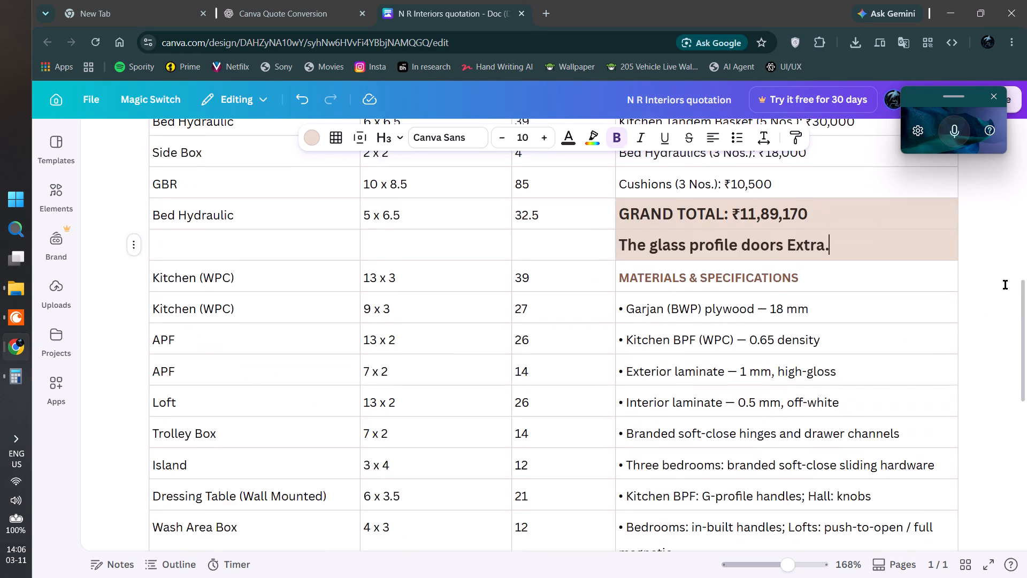
{"action": "scroll", "coordinate": [1005, 285], "scroll_direction": "up", "scroll_amount": 2}
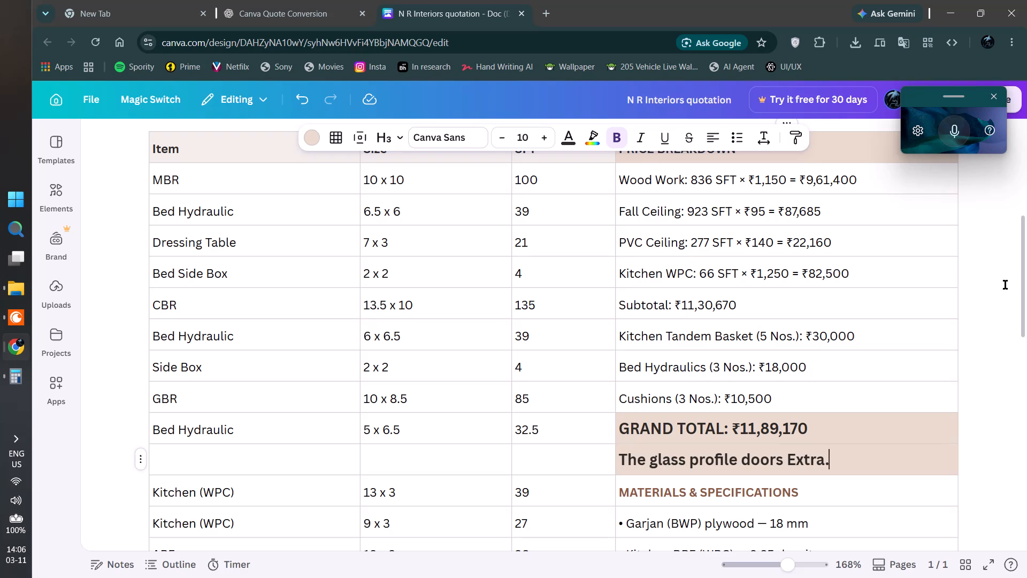
{"action": "left_click", "coordinate": [843, 245]}
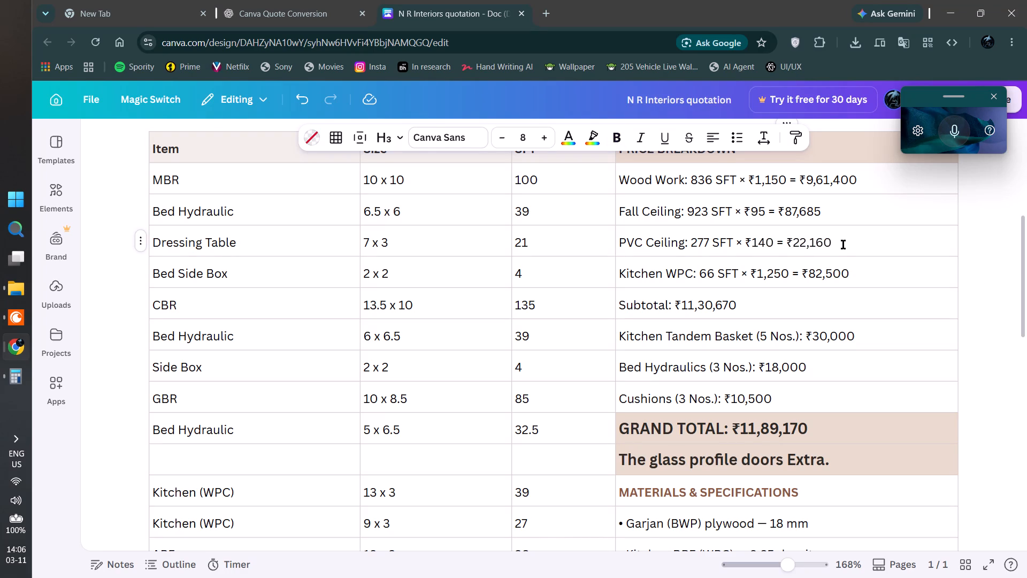
{"action": "key", "text": "Delete"}
{"action": "key", "text": "Delete"}
{"action": "key", "text": "Delete"}
{"action": "key", "text": "Delete"}
{"action": "key", "text": "Delete"}
{"action": "key", "text": "BackSpace"}
{"action": "key", "text": "BackSpace"}
{"action": "key", "text": "BackSpace"}
{"action": "key", "text": "BackSpace"}
{"action": "key", "text": "BackSpace"}
{"action": "key", "text": "BackSpace"}
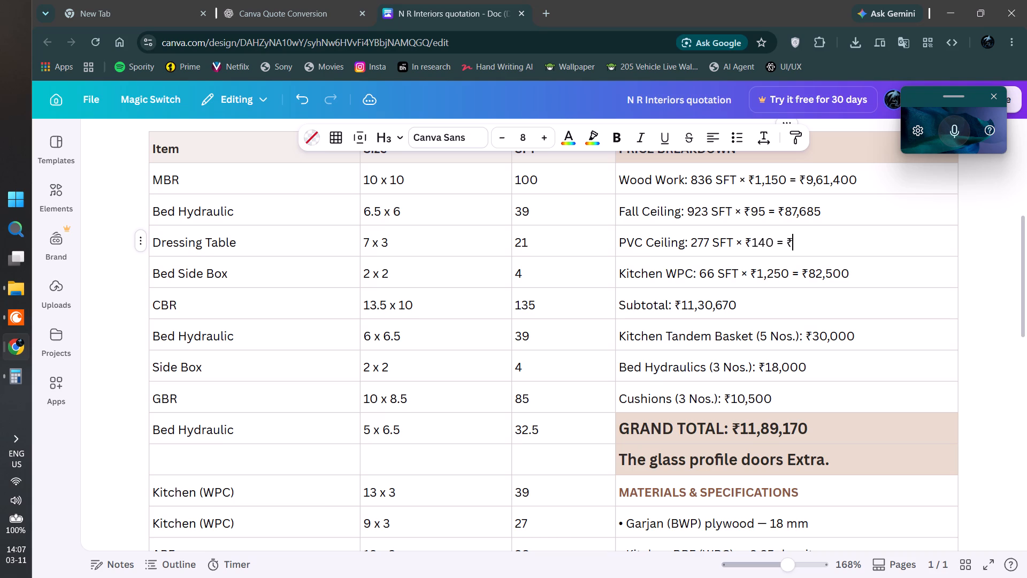
{"action": "type", "text": "38"}
{"action": "key", "text": "comma"}
{"action": "type", "text": "780"}
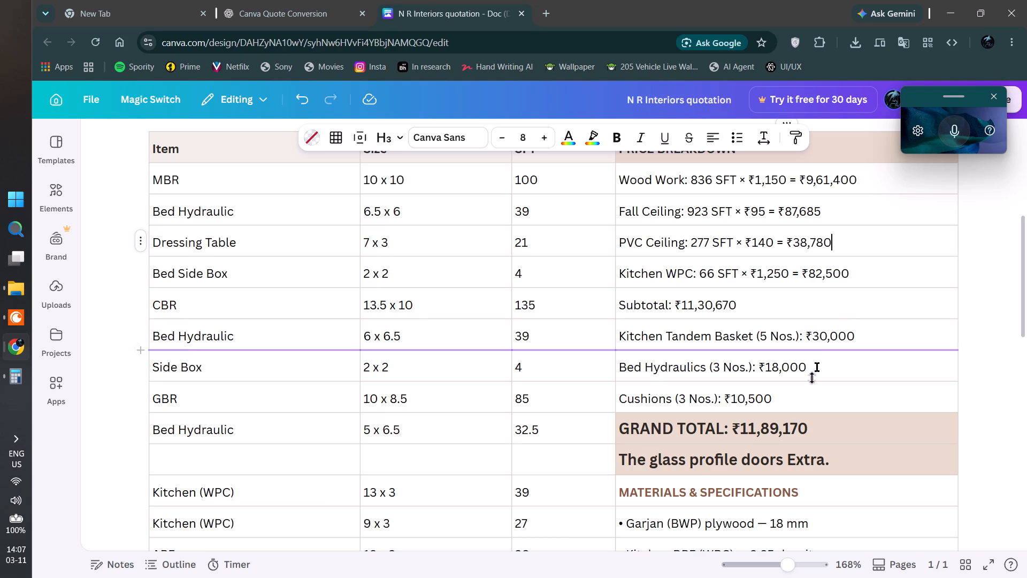
Open the Grand Total amount in the price breakdown for editing.
{"action": "left_click", "coordinate": [807, 430]}
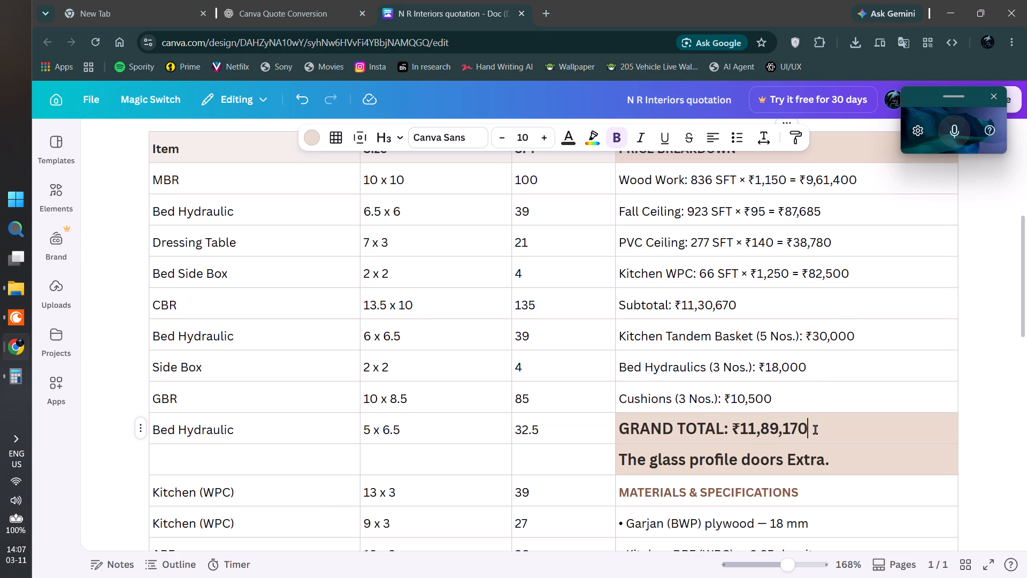
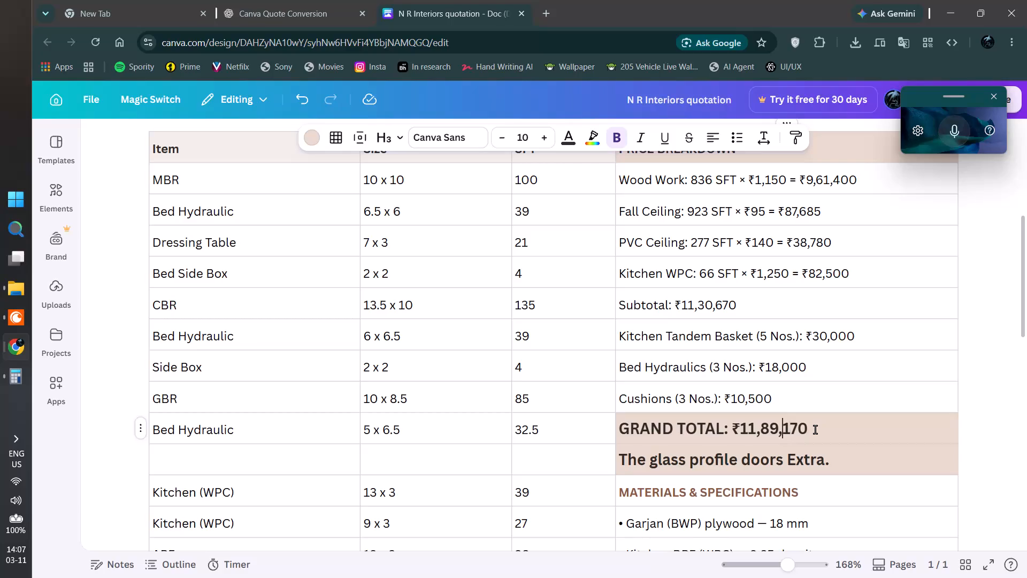
Look through the quotation table from the price breakdown down to the Materials & Specifications and Terms rows, returning to Grand Total.
{"action": "key", "text": "Left"}
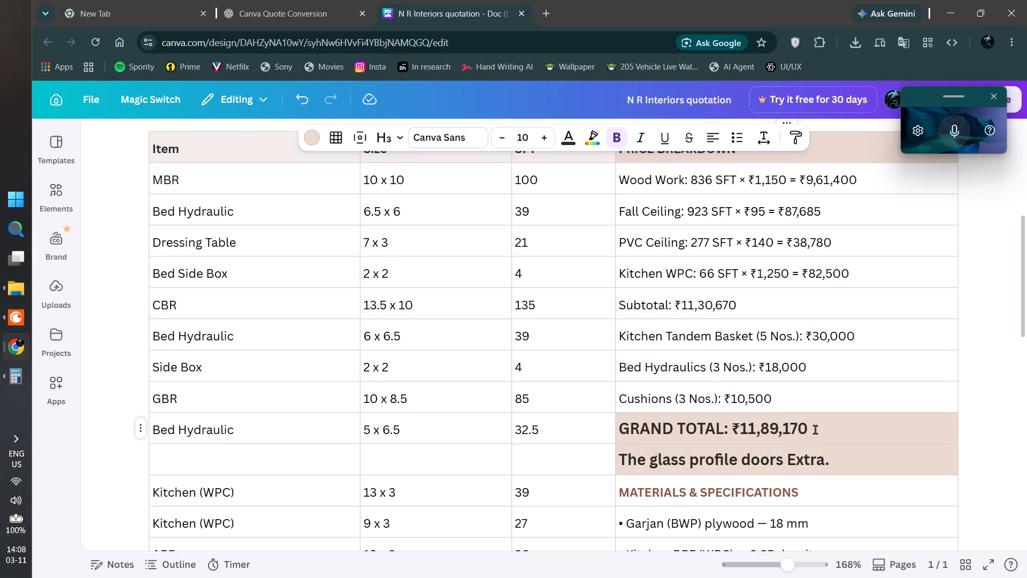
{"action": "scroll", "coordinate": [799, 188], "scroll_direction": "up", "scroll_amount": 2}
{"action": "scroll", "coordinate": [822, 209], "scroll_direction": "down", "scroll_amount": 5}
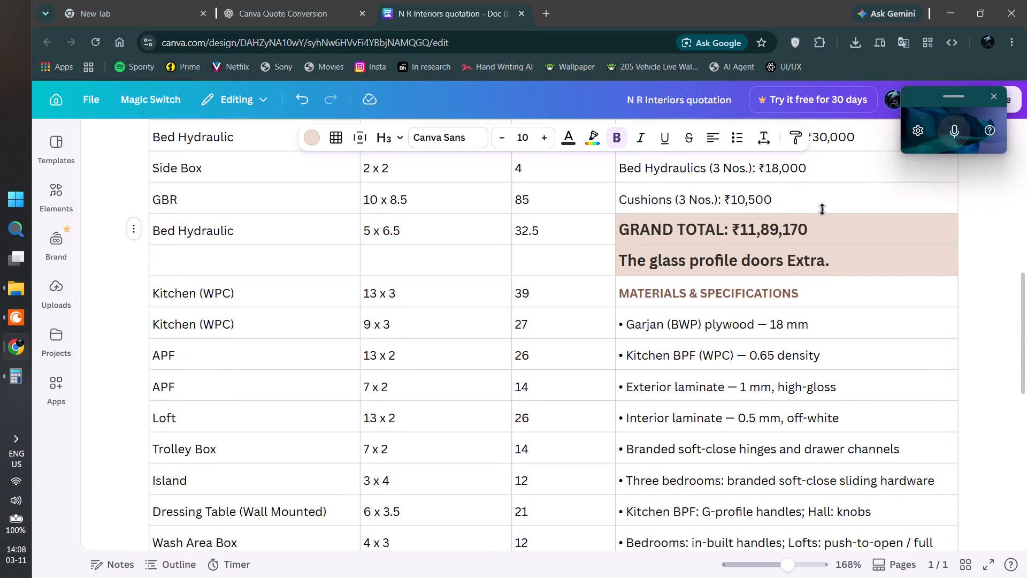
{"action": "scroll", "coordinate": [822, 209], "scroll_direction": "down", "scroll_amount": 7}
{"action": "scroll", "coordinate": [829, 217], "scroll_direction": "up", "scroll_amount": 7}
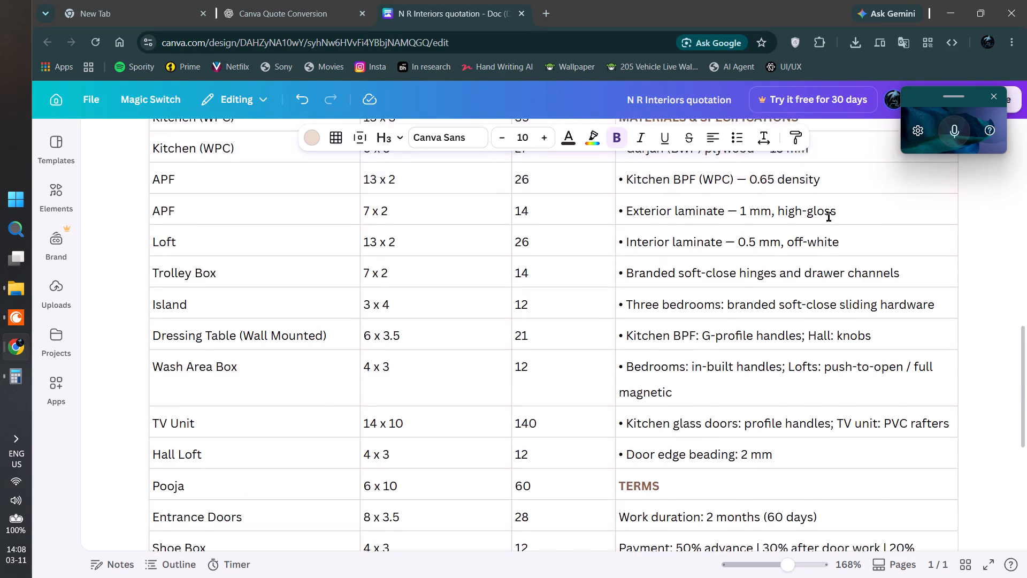
{"action": "left_click", "coordinate": [831, 230]}
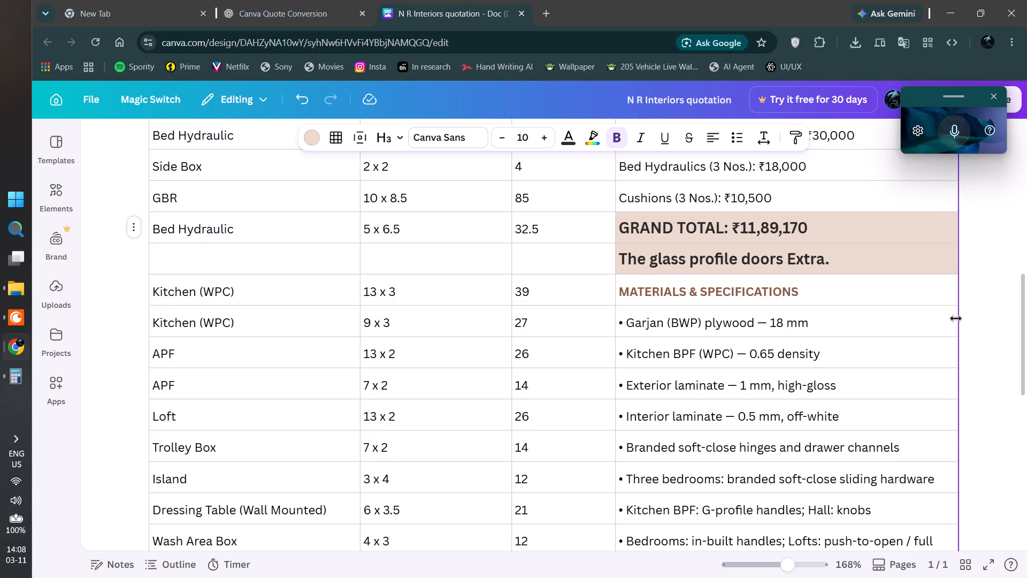
Change the Subtotal amount in the price breakdown to ₹11,70,670 and go to the end of the figure.
{"action": "scroll", "coordinate": [971, 299], "scroll_direction": "up", "scroll_amount": 2, "text": "ctrl"}
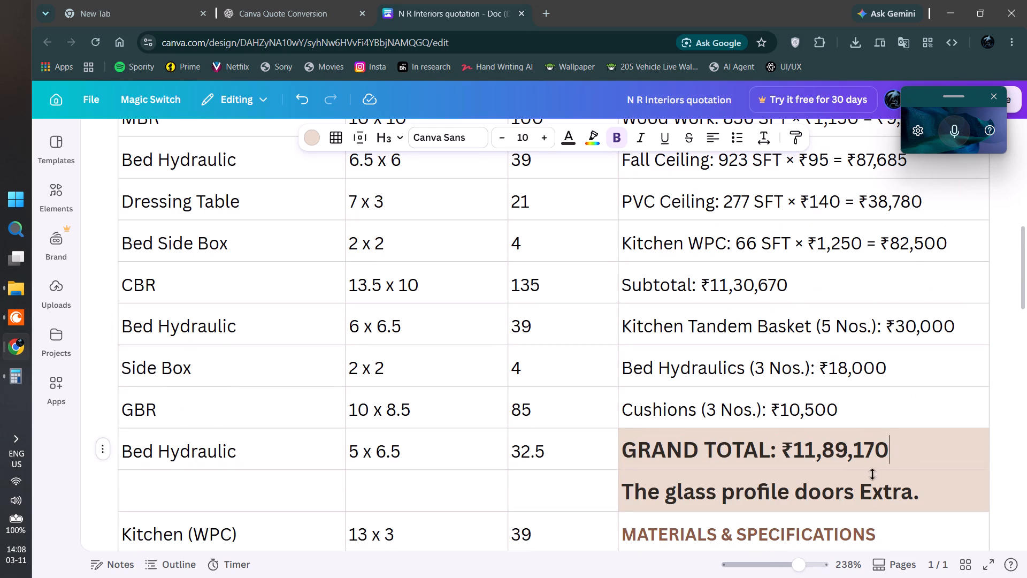
{"action": "left_click", "coordinate": [827, 291]}
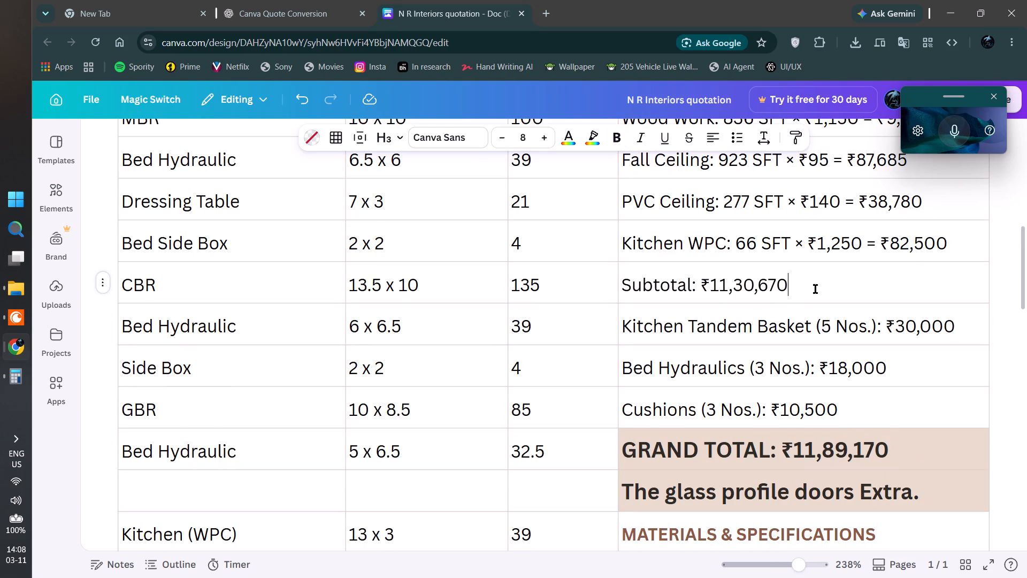
{"action": "left_click", "coordinate": [746, 288]}
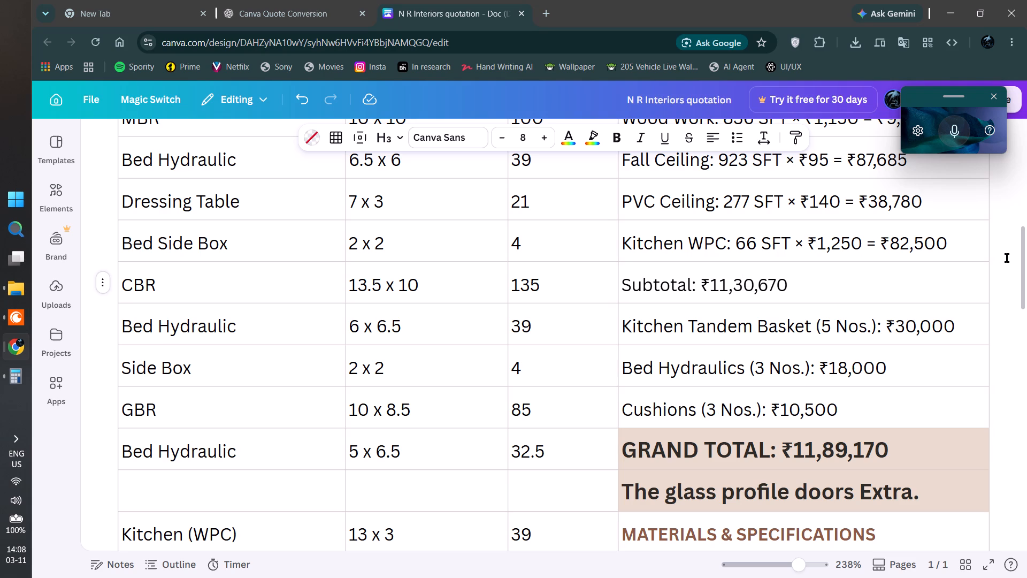
{"action": "key", "text": "BackSpace"}
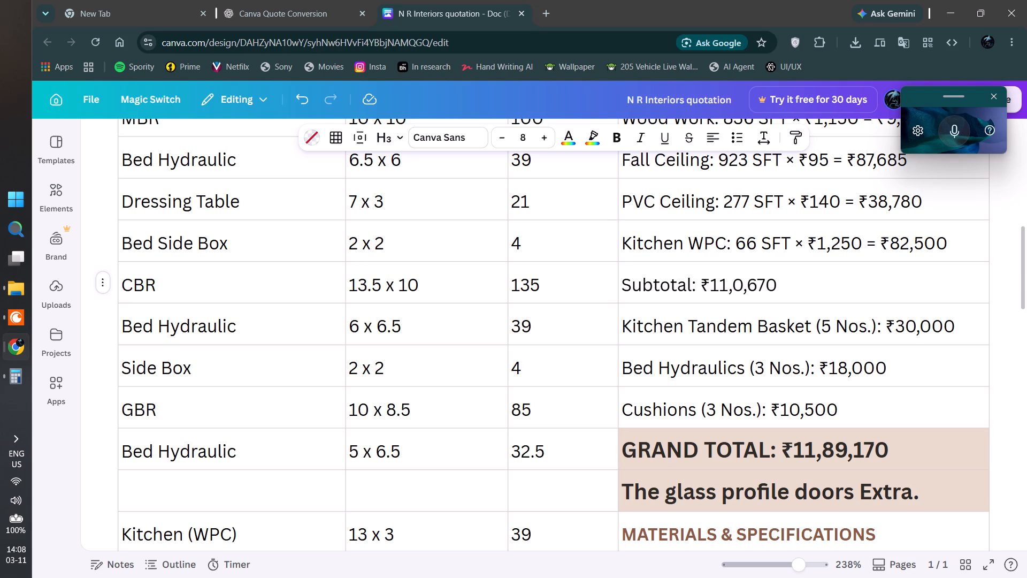
{"action": "key", "text": "7"}
{"action": "key", "text": "Right"}
{"action": "key", "text": "Right"}
{"action": "key", "text": "Right"}
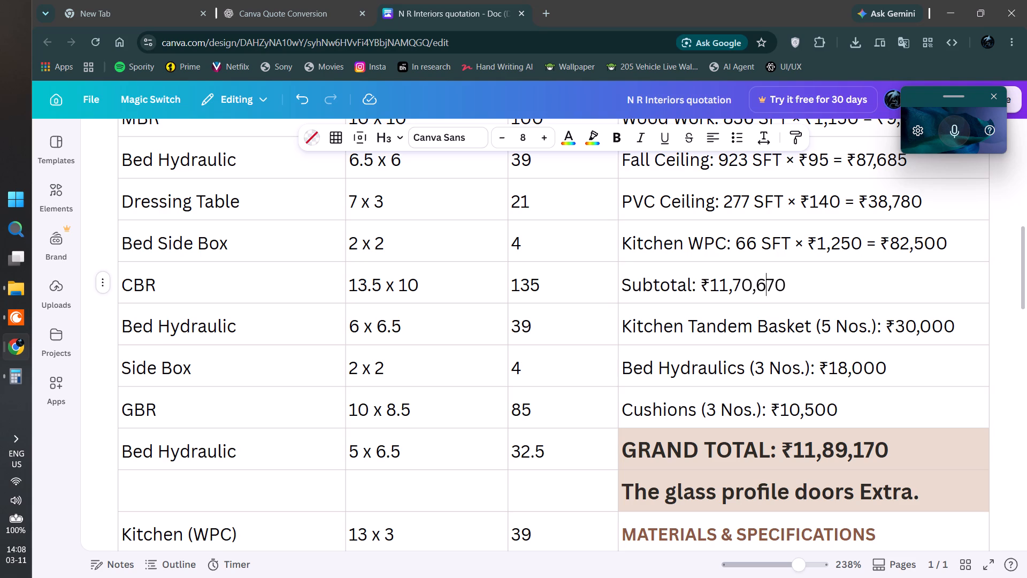
{"action": "key", "text": "Right"}
{"action": "key", "text": "Right"}
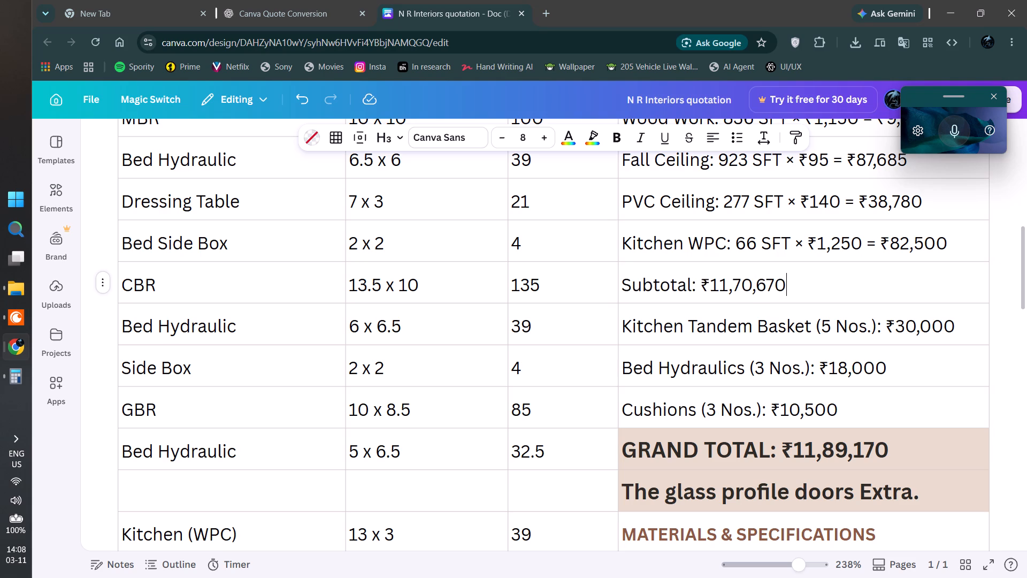
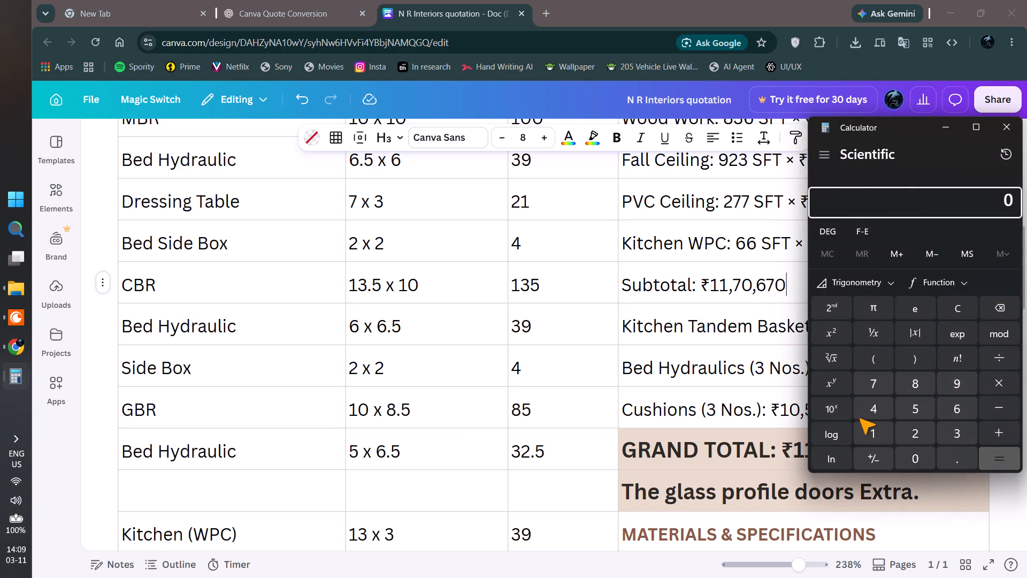
Move Calculator off the price breakdown and add the subtotal and extras: 1170670 + 30000 + 18000 + 10500.
{"action": "left_click_drag", "start_coordinate": [905, 133], "coordinate": [488, 182]}
{"action": "left_click_drag", "start_coordinate": [488, 182], "coordinate": [483, 178]}
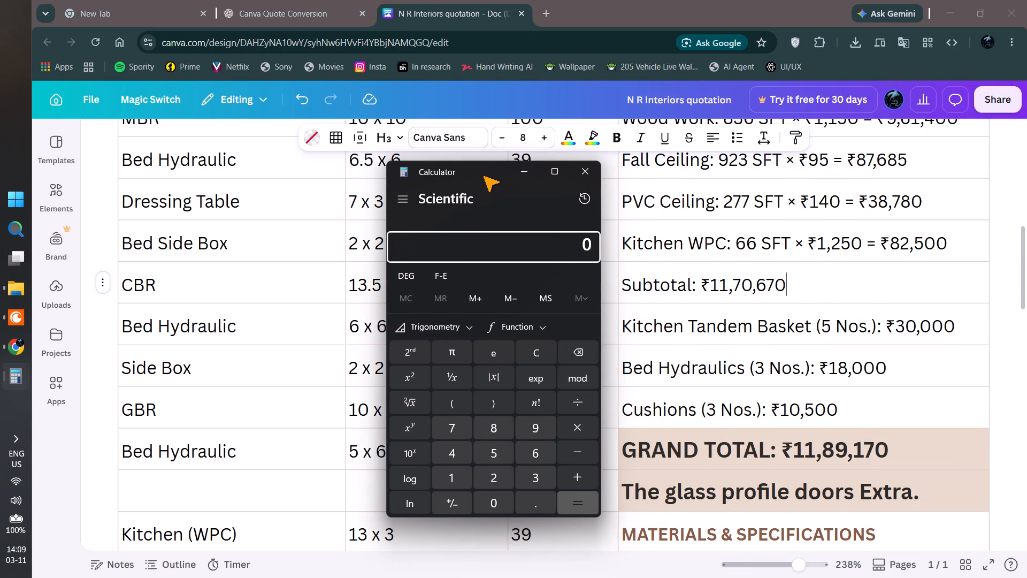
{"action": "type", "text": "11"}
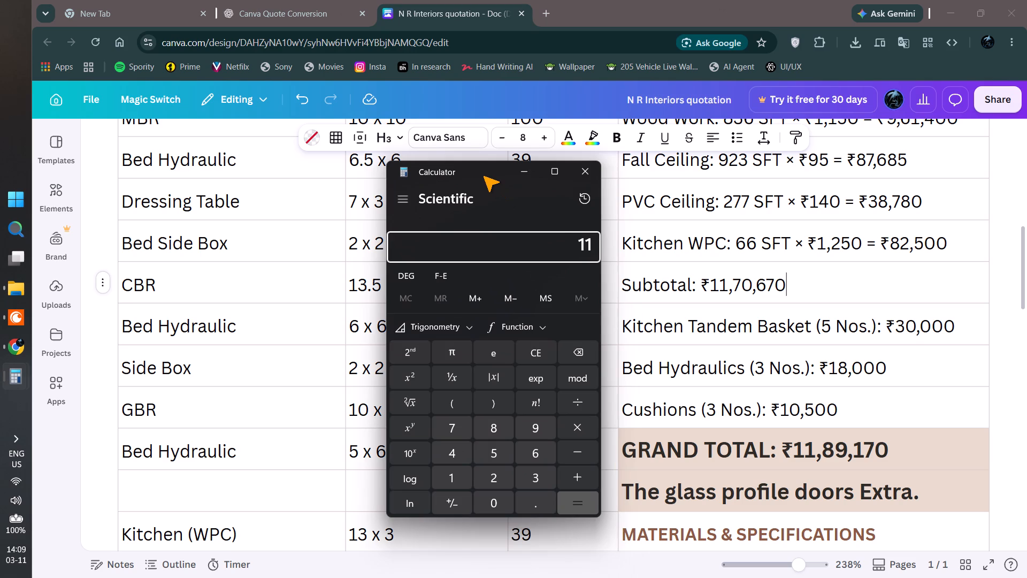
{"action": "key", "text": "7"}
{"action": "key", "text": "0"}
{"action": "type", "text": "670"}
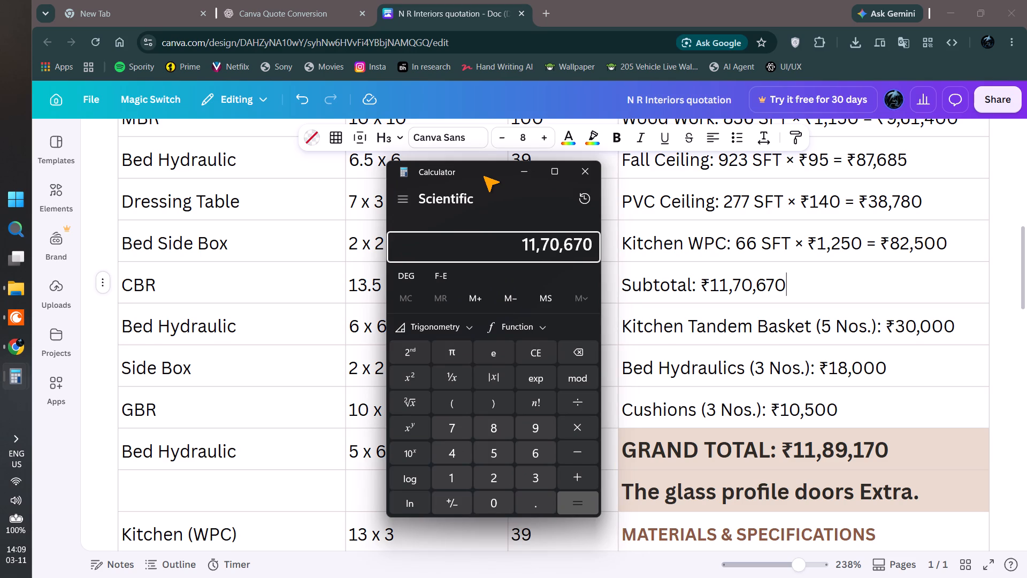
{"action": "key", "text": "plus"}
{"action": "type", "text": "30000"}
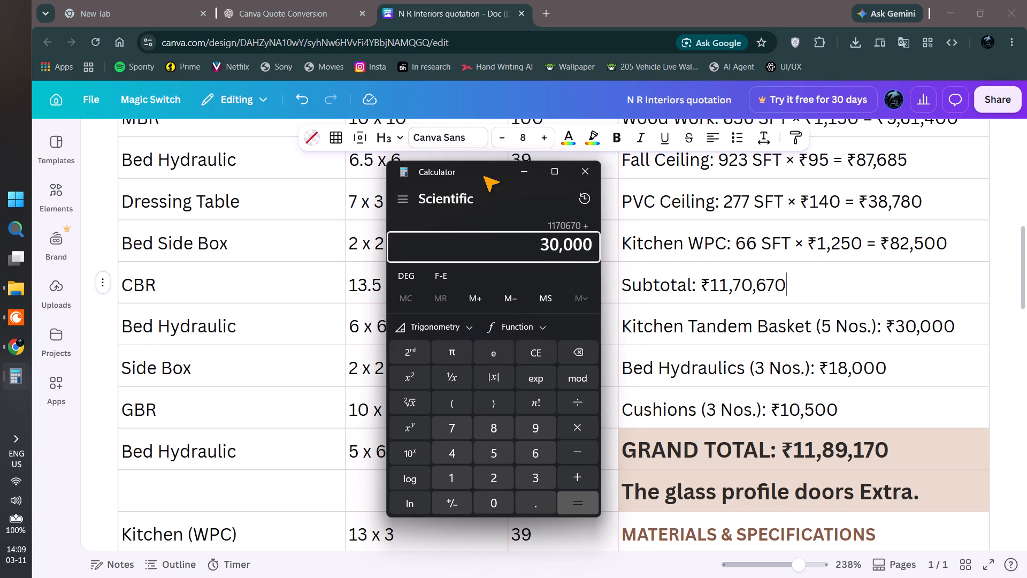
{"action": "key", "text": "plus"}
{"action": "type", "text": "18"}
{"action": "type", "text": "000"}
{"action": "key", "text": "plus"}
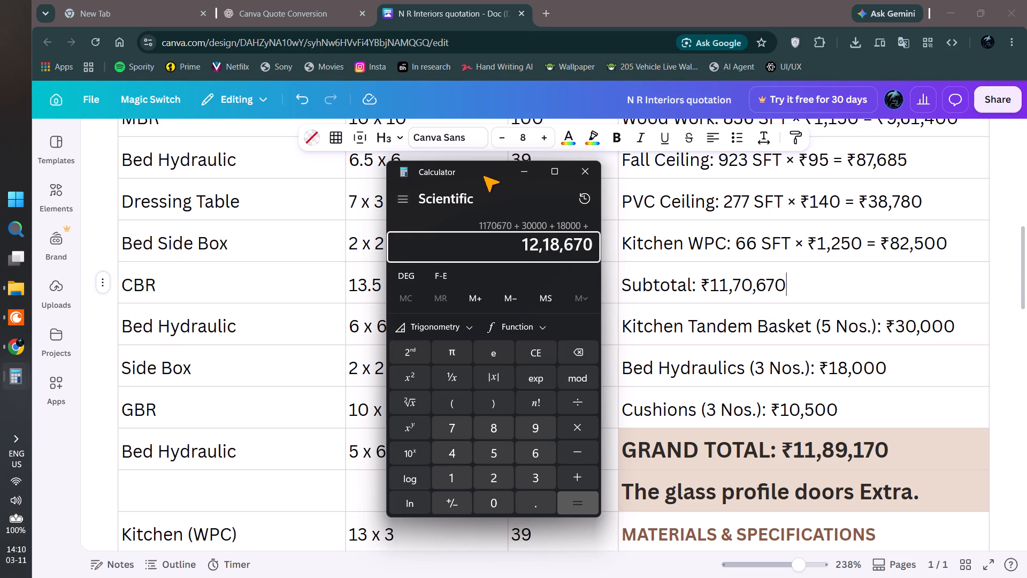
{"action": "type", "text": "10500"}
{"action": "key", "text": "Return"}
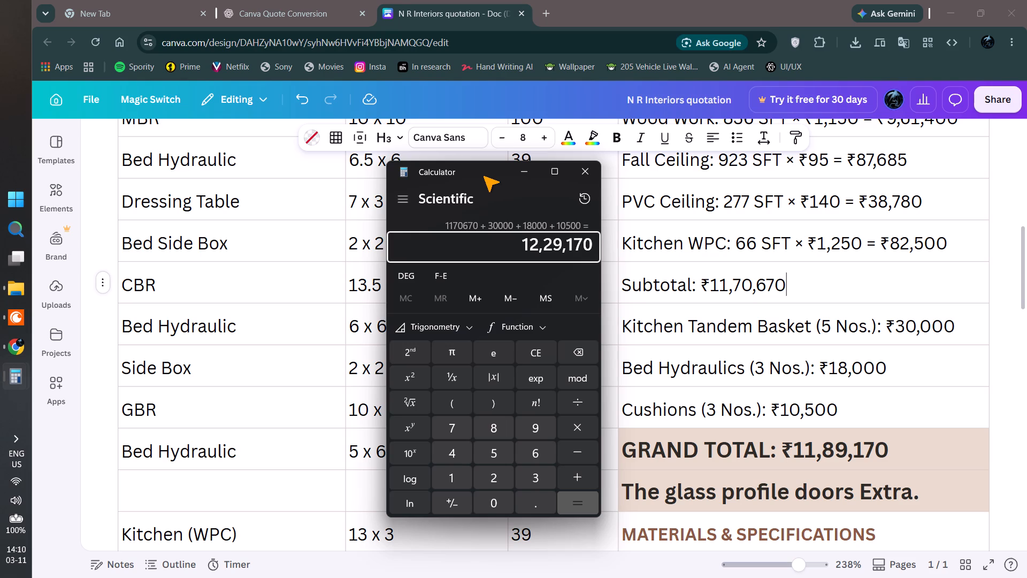
Copy the calculated sum and replace the GRAND TOTAL figure in the Canva quotation with 12,29,170, keeping the ₹ sign.
{"action": "left_click_drag", "start_coordinate": [512, 247], "coordinate": [551, 245]}
{"action": "left_click_drag", "start_coordinate": [524, 244], "coordinate": [615, 241]}
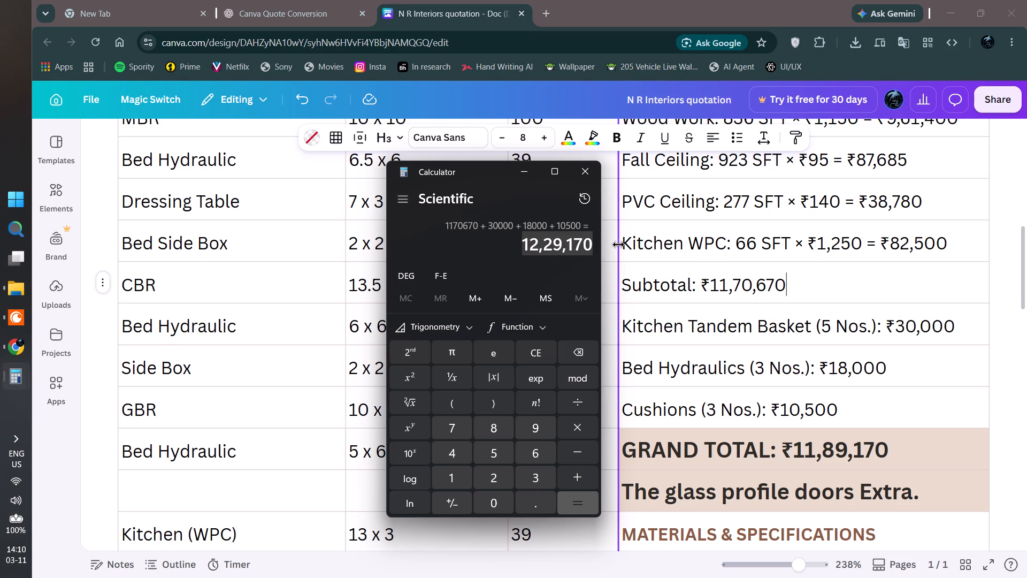
{"action": "key", "text": "ctrl+c"}
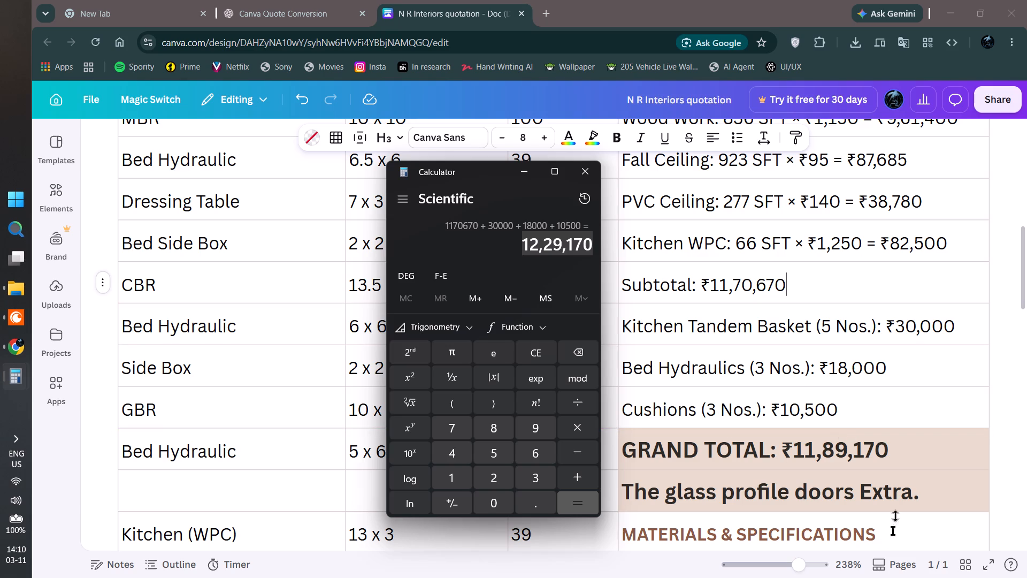
{"action": "left_click", "coordinate": [893, 451]}
{"action": "key", "text": "BackSpace"}
{"action": "key", "text": "BackSpace"}
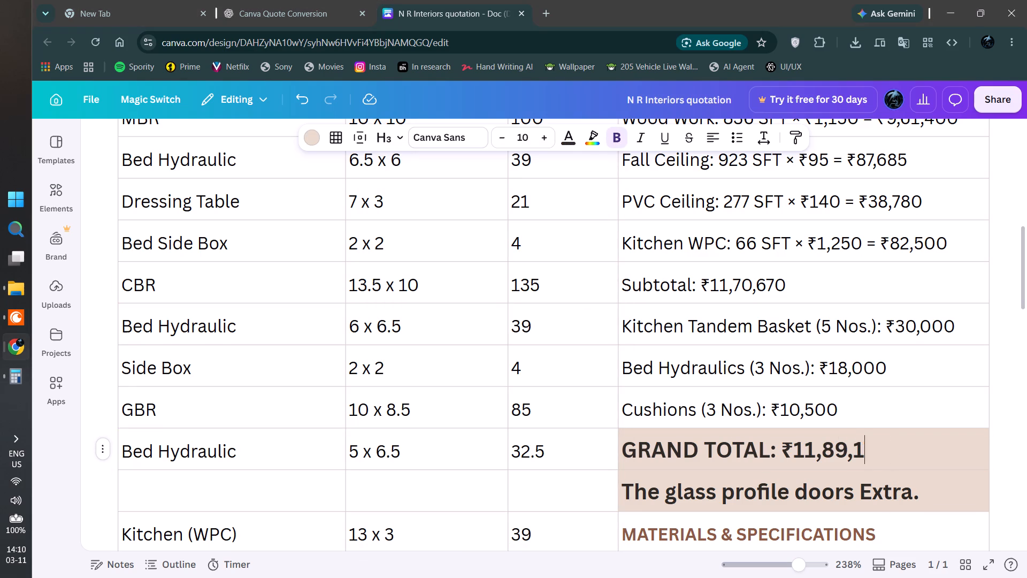
{"action": "key", "text": "BackSpace"}
{"action": "key", "text": "BackSpace"}
{"action": "key", "text": "BackSpace"}
{"action": "key", "text": "BackSpace"}
{"action": "key", "text": "BackSpace"}
{"action": "key", "text": "BackSpace"}
{"action": "key", "text": "BackSpace"}
{"action": "key", "text": "ctrl+v"}
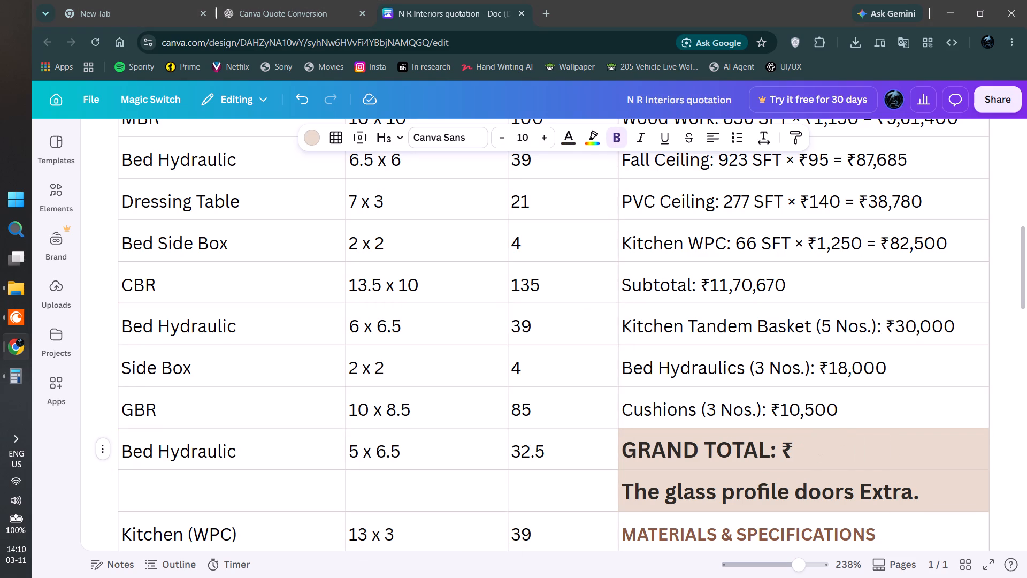
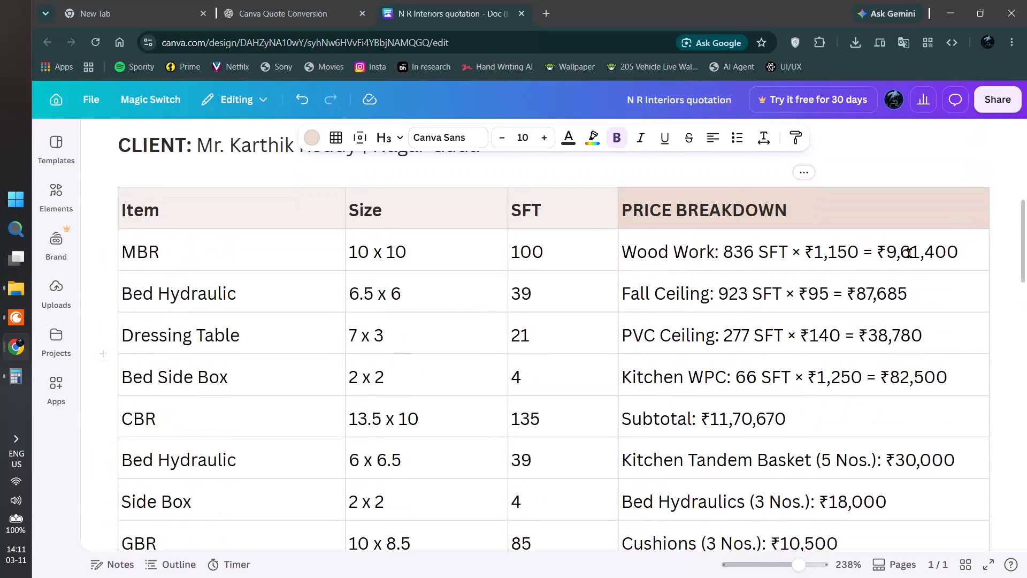
Add the bracketed note "(sant goben/rod)" directly after the Fall Ceiling amount in the price breakdown.
{"action": "left_click", "coordinate": [909, 285]}
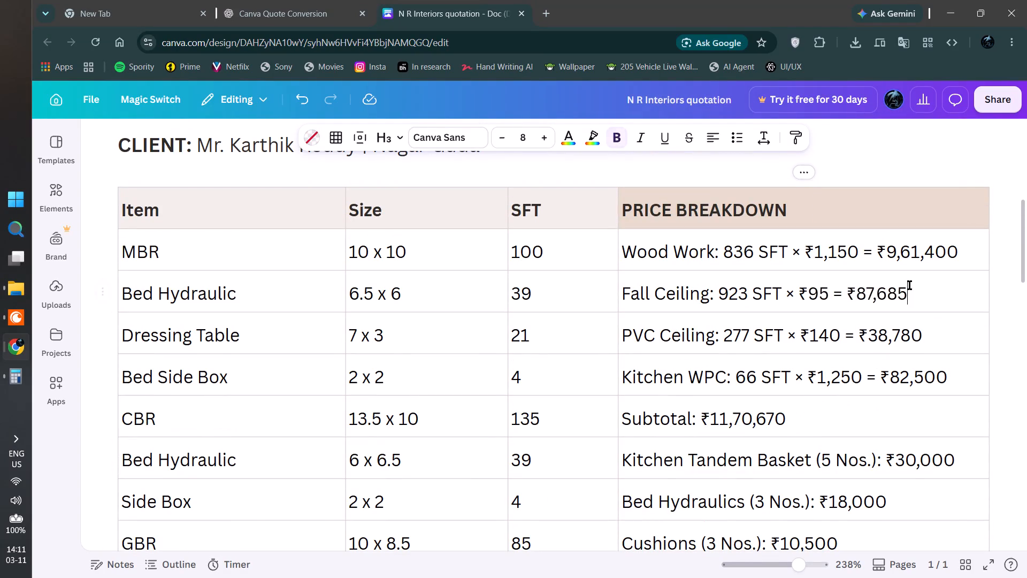
{"action": "type", "text": "()"}
{"action": "key", "text": "Left"}
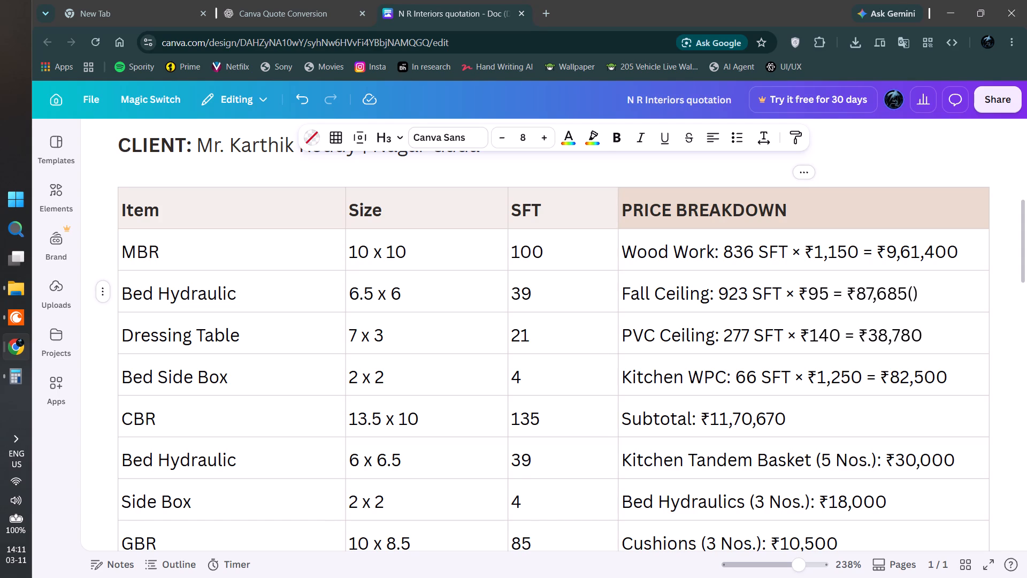
{"action": "type", "text": "sant"}
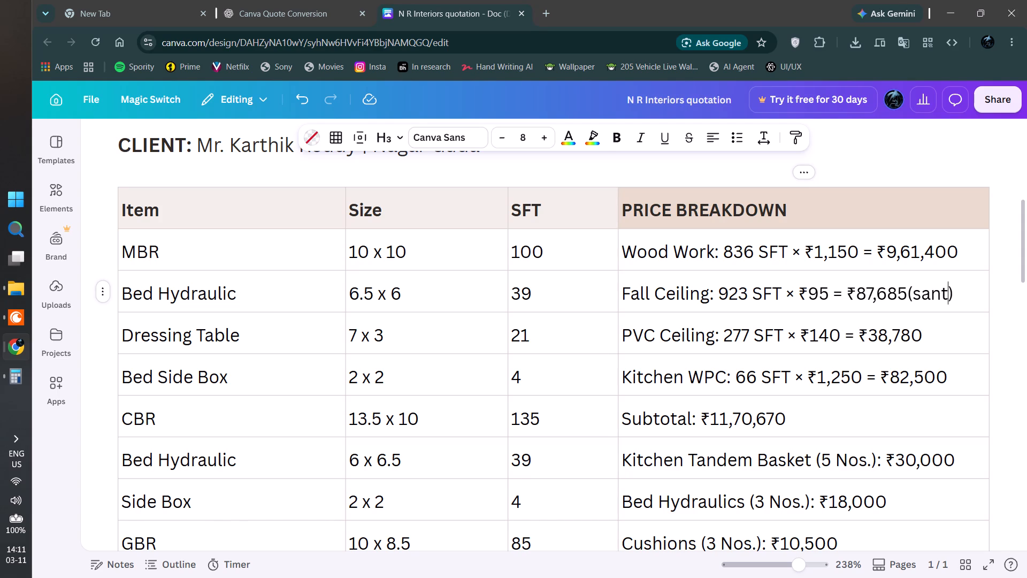
{"action": "key", "text": "space"}
{"action": "type", "text": "go"}
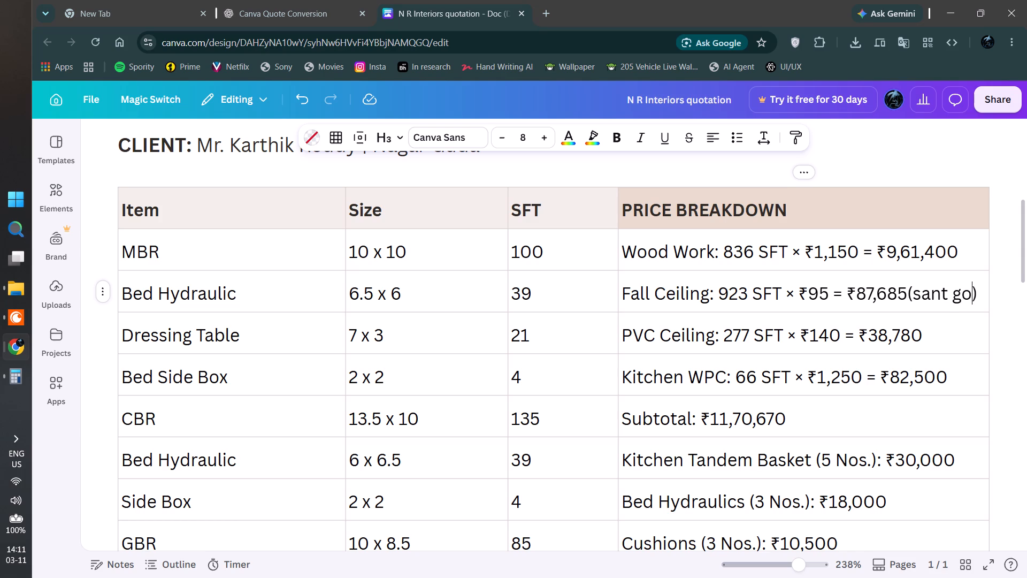
{"action": "type", "text": "ben"}
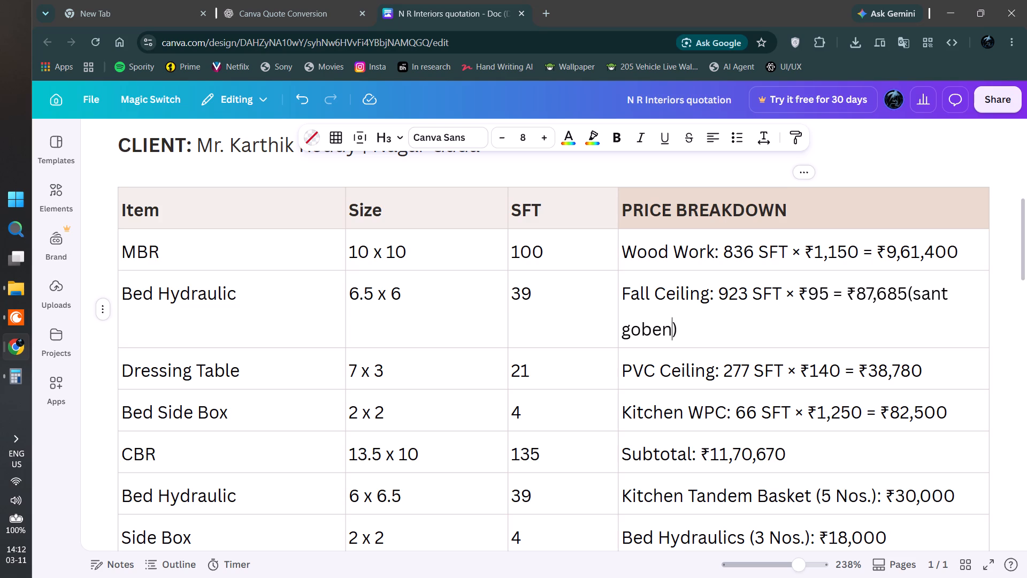
{"action": "type", "text": "rod"}
{"action": "key", "text": "Left"}
{"action": "key", "text": "Left"}
{"action": "key", "text": "Left"}
{"action": "key", "text": "slash"}
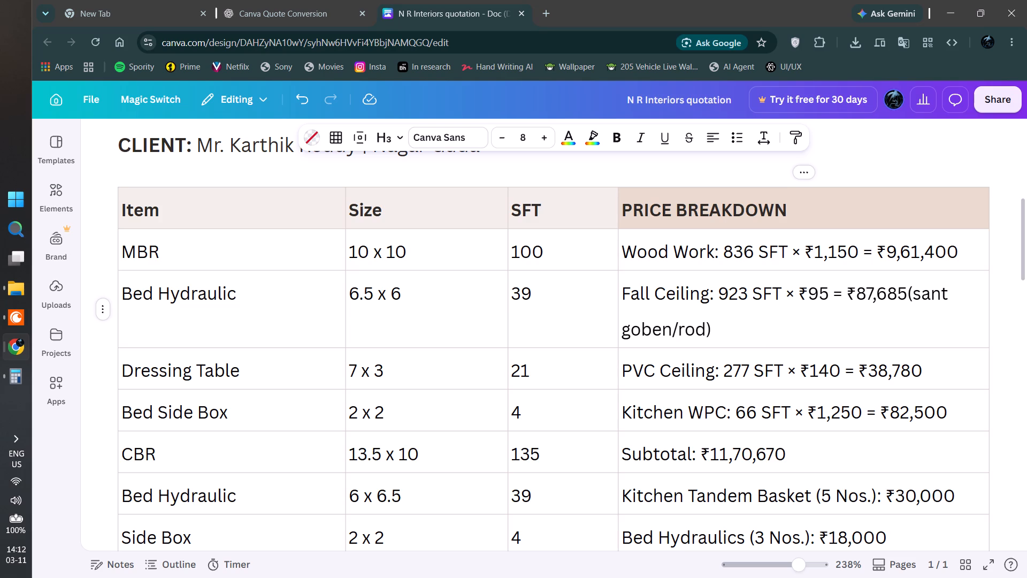
{"action": "key", "text": "Right"}
{"action": "key", "text": "Right"}
{"action": "key", "text": "Right"}
{"action": "key", "text": "Right"}
Replace "rod" in the Fall Ceiling note with "ceiling patti".
{"action": "key", "text": "Left"}
{"action": "key", "text": "BackSpace"}
{"action": "key", "text": "BackSpace"}
{"action": "key", "text": "BackSpace"}
{"action": "type", "text": "ce"}
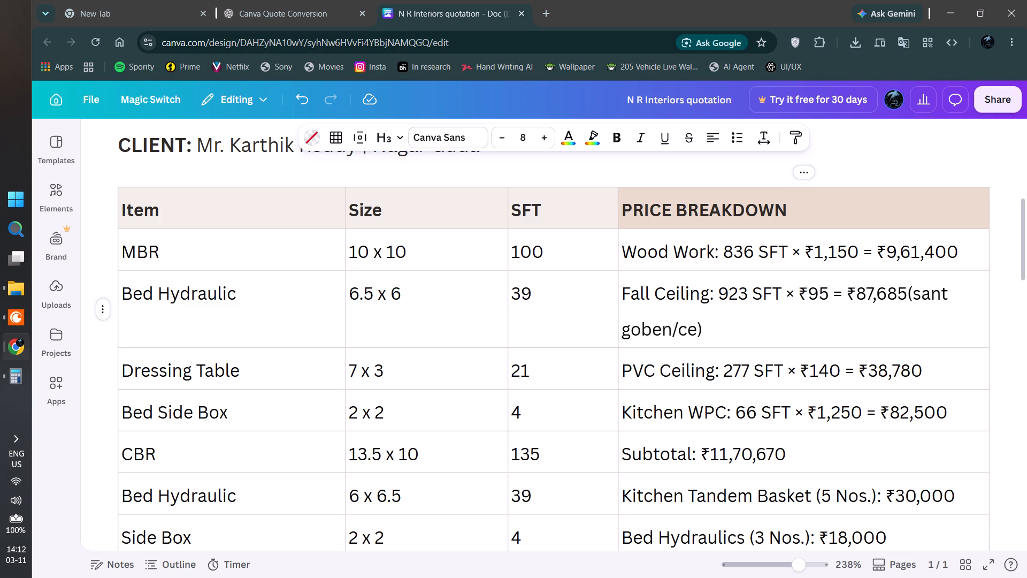
{"action": "type", "text": "iling"}
{"action": "key", "text": "space"}
{"action": "type", "text": "pati"}
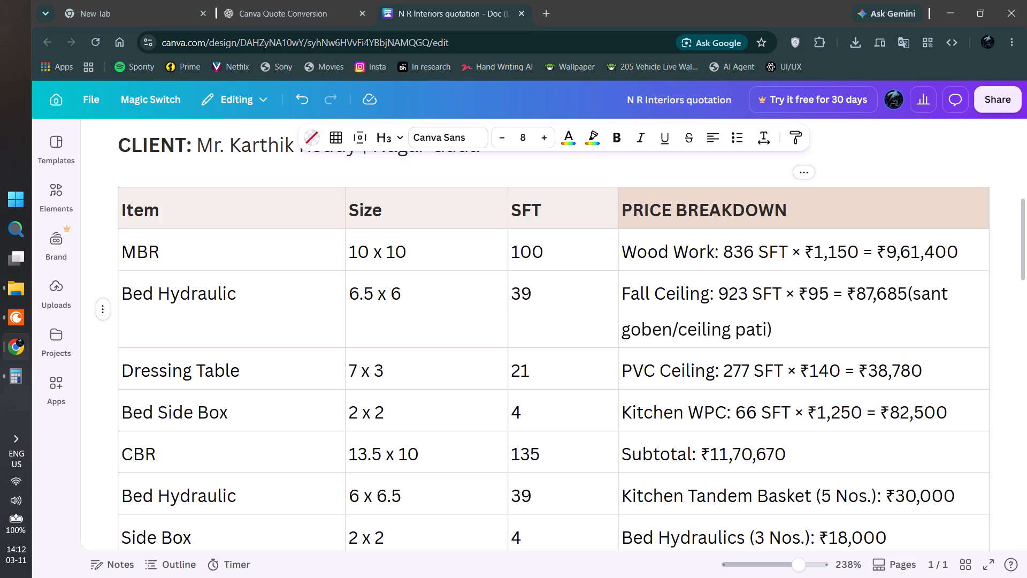
{"action": "key", "text": "Left"}
{"action": "key", "text": "Left"}
{"action": "key", "text": "Left"}
{"action": "key", "text": "Right"}
{"action": "key", "text": "t"}
{"action": "key", "text": "Right"}
{"action": "key", "text": "Right"}
Append "-40/60" after "ceiling patti" inside the brackets of the Fall Ceiling note.
{"action": "key", "text": "space"}
{"action": "type", "text": "-"}
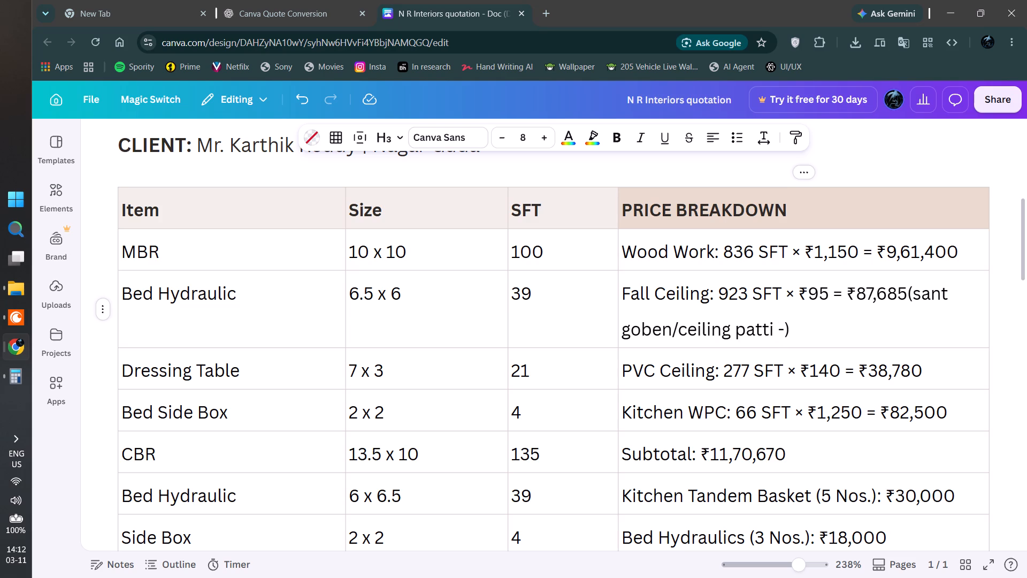
{"action": "key", "text": "BackSpace"}
{"action": "key", "text": "BackSpace"}
{"action": "key", "text": "minus"}
{"action": "type", "text": "40"}
{"action": "key", "text": "slash"}
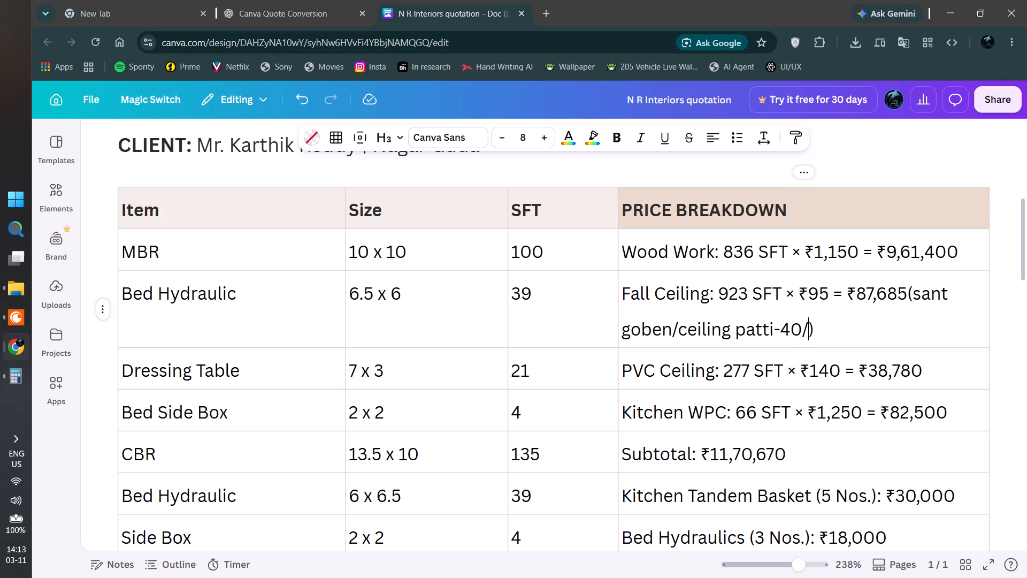
{"action": "type", "text": "60"}
Replace the slash between "goben" and "ceiling" in the Fall Ceiling note with a space.
{"action": "key", "text": "Left"}
{"action": "key", "text": "Left"}
{"action": "key", "text": "Left"}
{"action": "key", "text": "Left"}
{"action": "key", "text": "Left"}
{"action": "key", "text": "Left"}
{"action": "key", "text": "Left"}
{"action": "key", "text": "Left"}
{"action": "key", "text": "Left"}
{"action": "key", "text": "Left"}
{"action": "key", "text": "Left"}
{"action": "key", "text": "Left"}
{"action": "key", "text": "Left"}
{"action": "key", "text": "Left"}
{"action": "key", "text": "Left"}
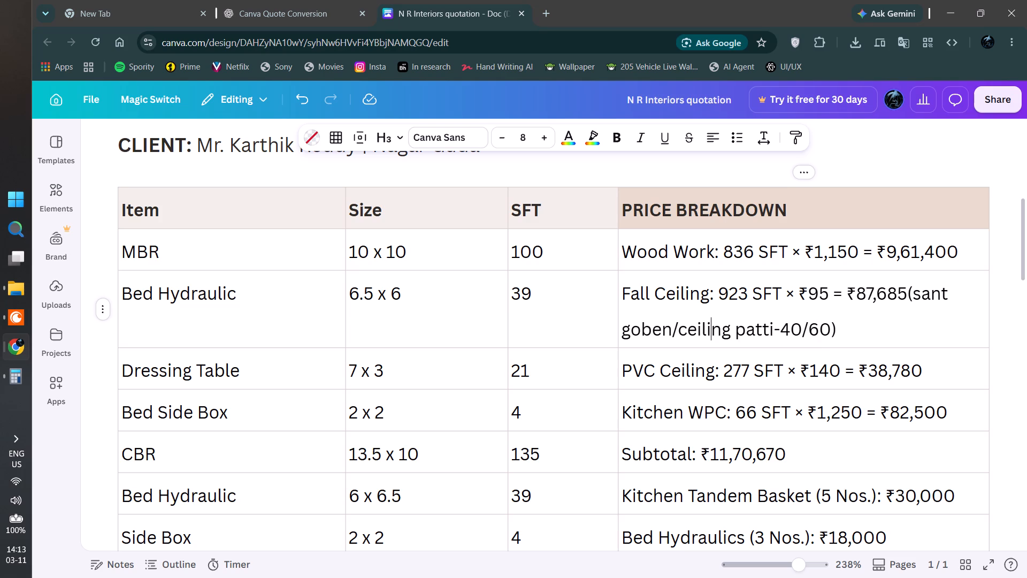
{"action": "key", "text": "Left"}
{"action": "key", "text": "Left"}
{"action": "key", "text": "Left"}
{"action": "key", "text": "Left"}
{"action": "key", "text": "BackSpace"}
{"action": "key", "text": "space"}
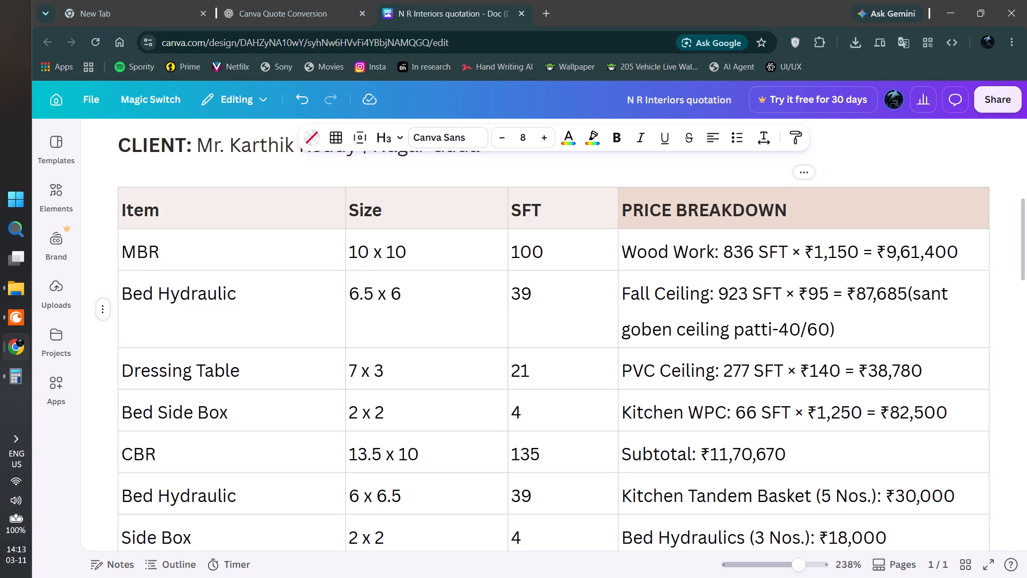
Insert "[Profile light cutting extra]" after 40/60, inside the closing bracket of the Fall Ceiling note.
{"action": "left_click", "coordinate": [832, 329]}
{"action": "type", "text": "[]"}
{"action": "key", "text": "Left"}
{"action": "key", "text": "super+h"}
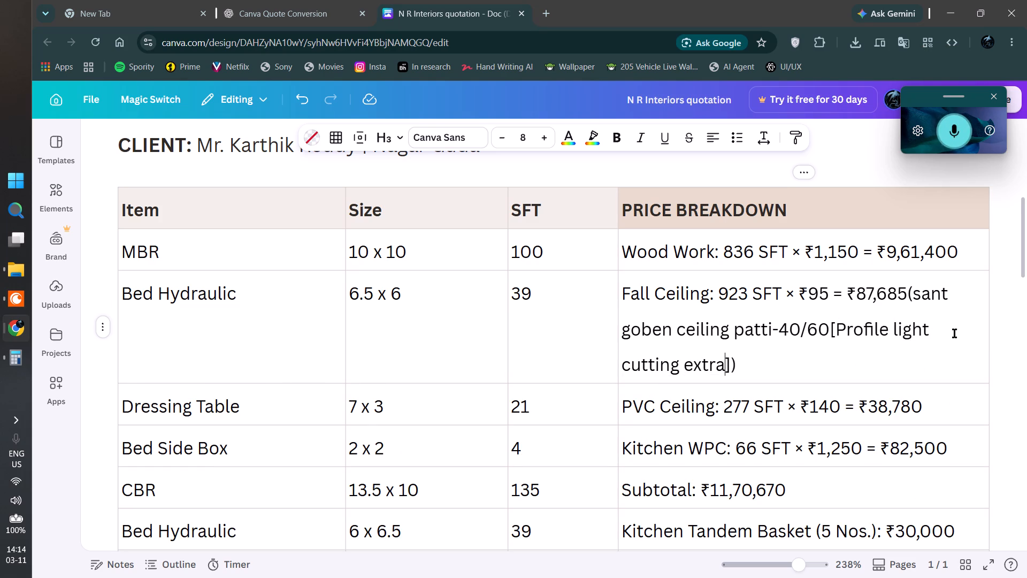
{"action": "key", "text": "Right"}
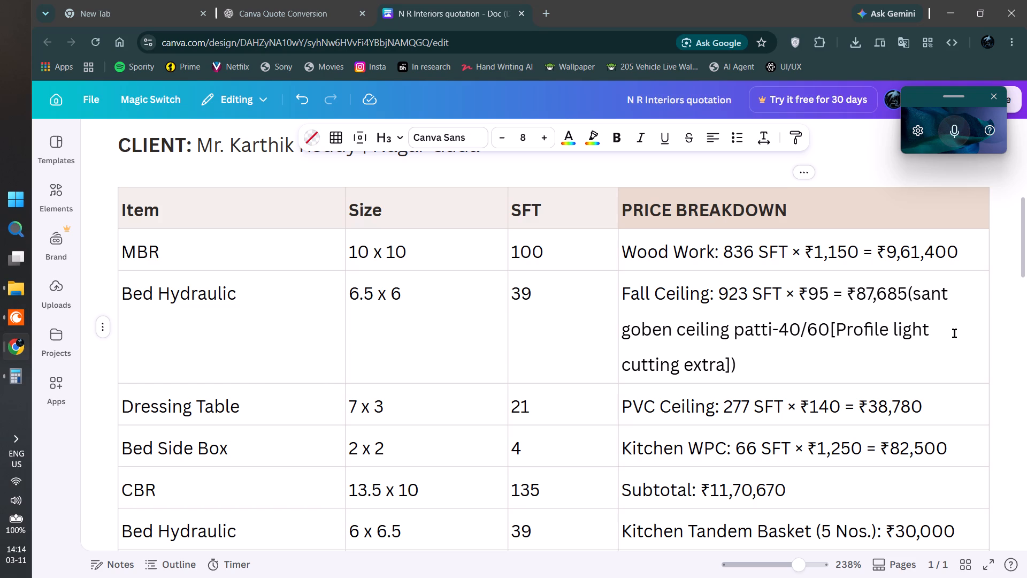
Save the quotation and close the voice typing overlay.
{"action": "key", "text": "ctrl+s"}
{"action": "key", "text": "ctrl+s"}
{"action": "key", "text": "ctrl+s"}
{"action": "key", "text": "ctrl+s"}
{"action": "key", "text": "ctrl+s"}
{"action": "key", "text": "ctrl+s"}
{"action": "key", "text": "ctrl+s"}
{"action": "key", "text": "ctrl+s"}
{"action": "key", "text": "ctrl+s"}
{"action": "left_click", "coordinate": [985, 93]}
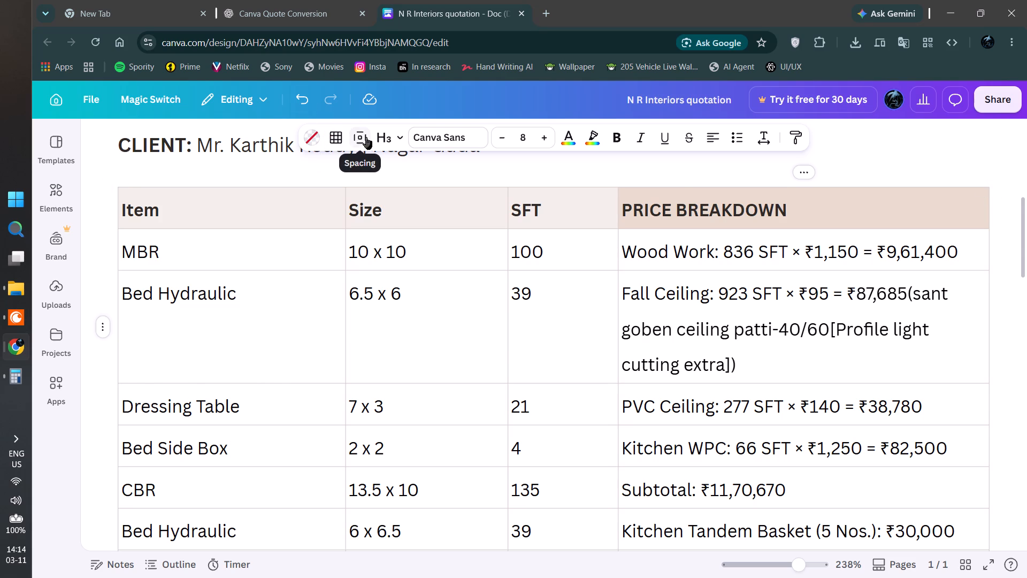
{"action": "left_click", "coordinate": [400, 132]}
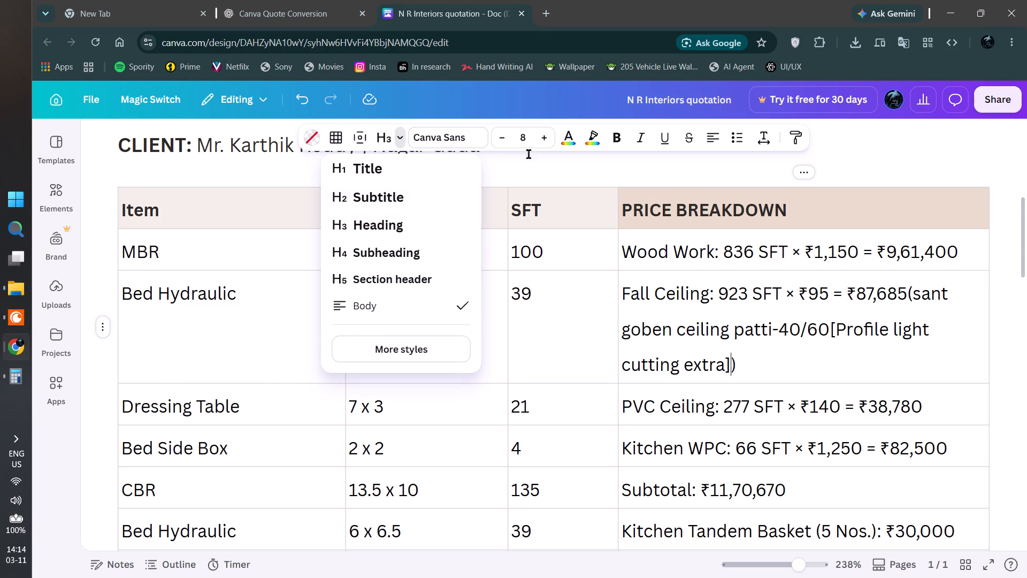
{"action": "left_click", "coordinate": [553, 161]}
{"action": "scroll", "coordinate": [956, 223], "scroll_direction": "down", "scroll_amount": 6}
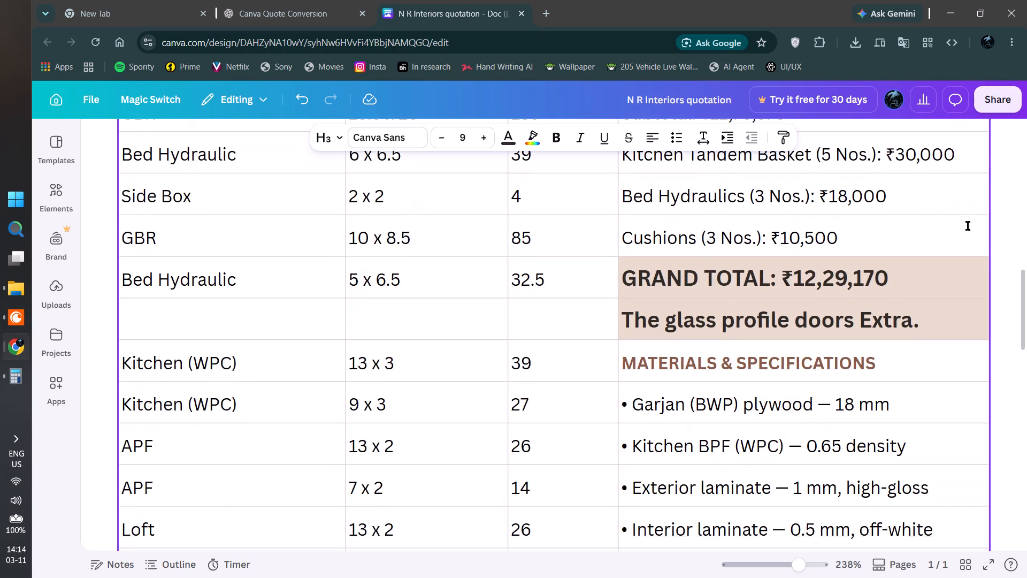
Save the quotation again.
{"action": "scroll", "coordinate": [968, 226], "scroll_direction": "down", "scroll_amount": 6}
{"action": "scroll", "coordinate": [968, 226], "scroll_direction": "up", "scroll_amount": 3}
{"action": "left_click", "coordinate": [941, 208]}
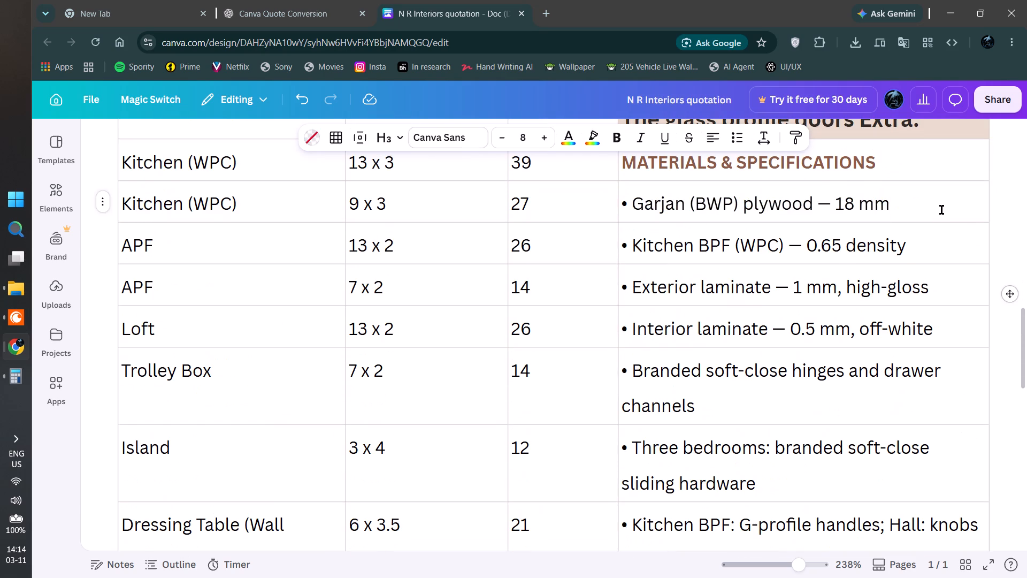
{"action": "key", "text": "ctrl+s"}
{"action": "key", "text": "ctrl+s"}
Proofread the quotation's item rows, price breakdown, grand total and materials specifications.
{"action": "scroll", "coordinate": [968, 176], "scroll_direction": "up", "scroll_amount": 10}
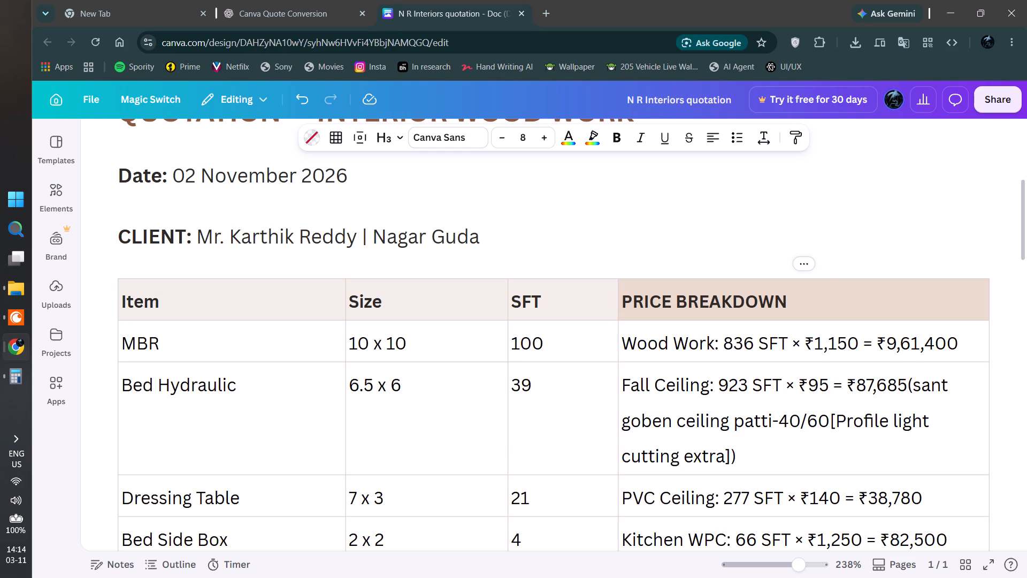
{"action": "scroll", "coordinate": [754, 352], "scroll_direction": "down", "scroll_amount": 2}
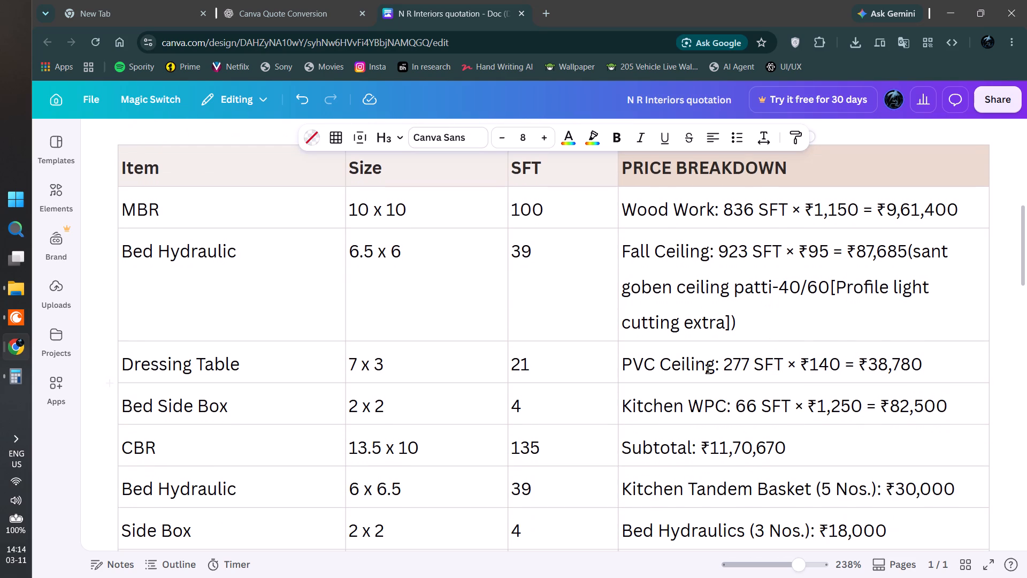
{"action": "scroll", "coordinate": [712, 365], "scroll_direction": "down", "scroll_amount": 1}
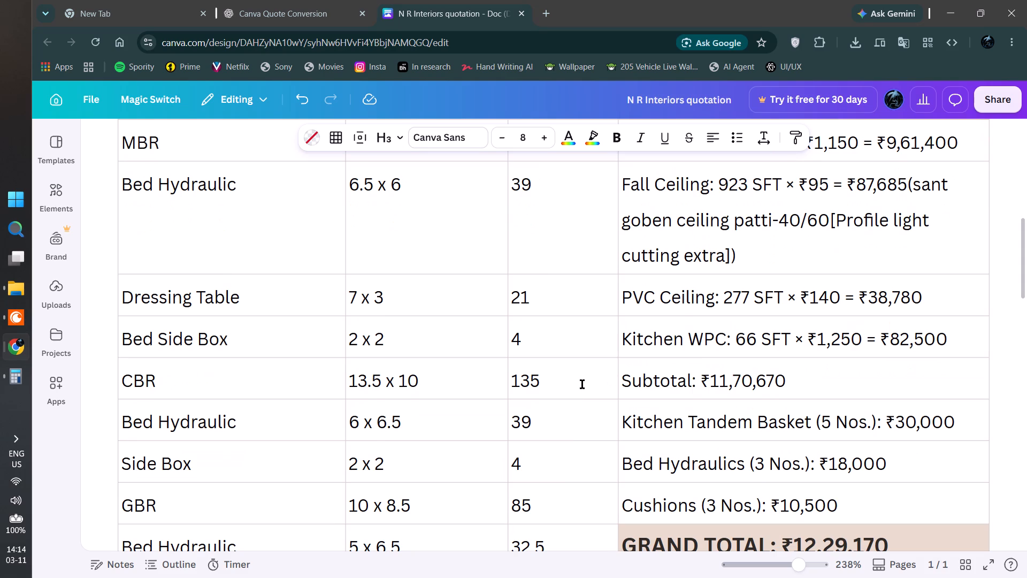
{"action": "scroll", "coordinate": [583, 383], "scroll_direction": "up", "scroll_amount": 2, "text": "ctrl"}
{"action": "scroll", "coordinate": [583, 383], "scroll_direction": "down", "scroll_amount": 4}
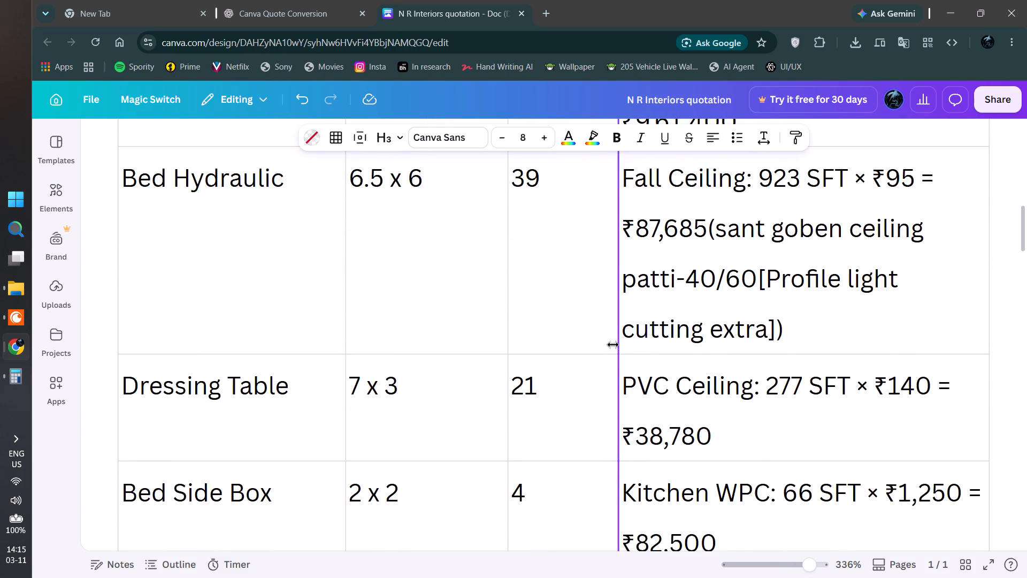
{"action": "scroll", "coordinate": [613, 345], "scroll_direction": "down", "scroll_amount": 3}
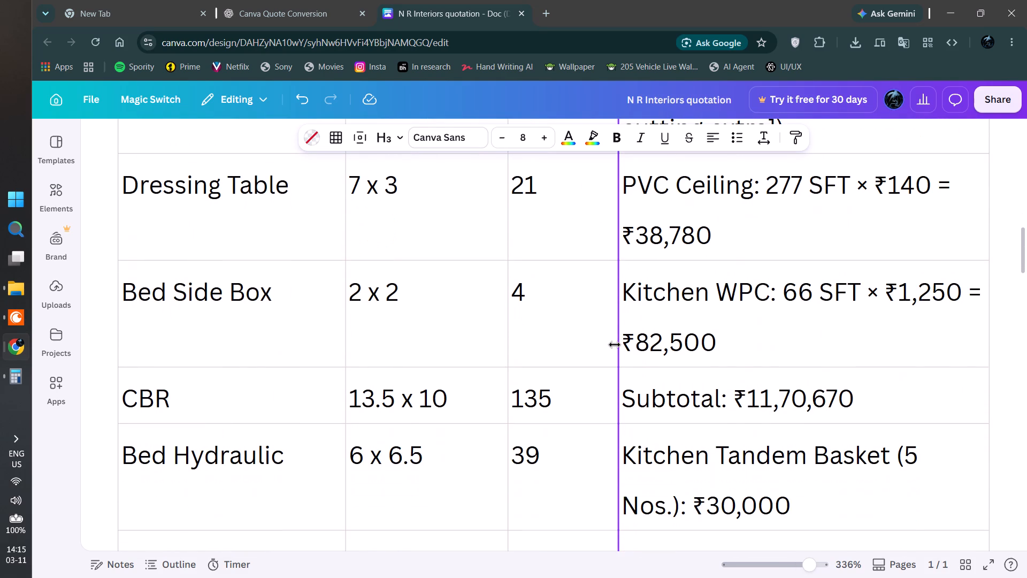
{"action": "scroll", "coordinate": [617, 348], "scroll_direction": "down", "scroll_amount": 2}
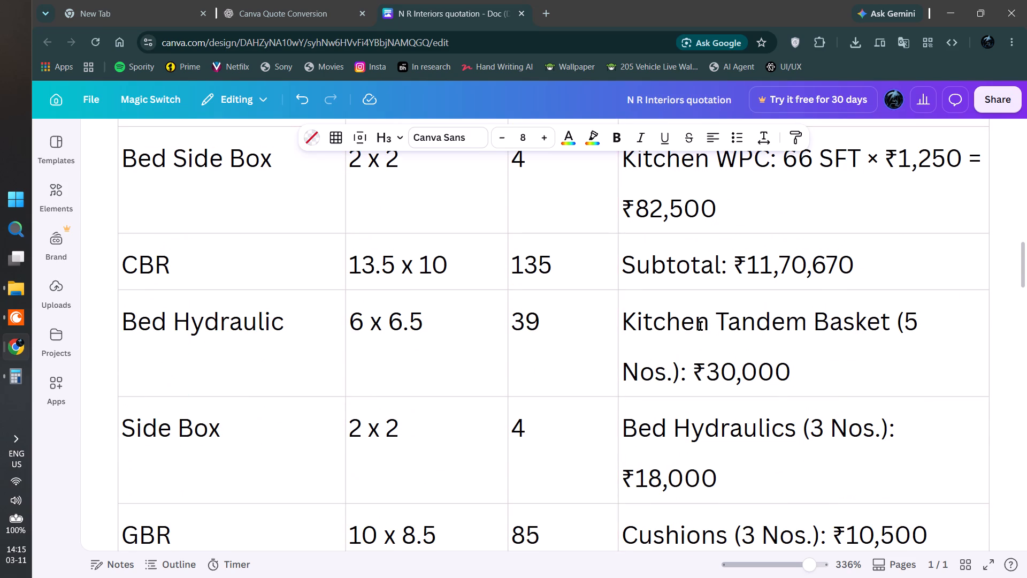
{"action": "scroll", "coordinate": [700, 326], "scroll_direction": "down", "scroll_amount": 2}
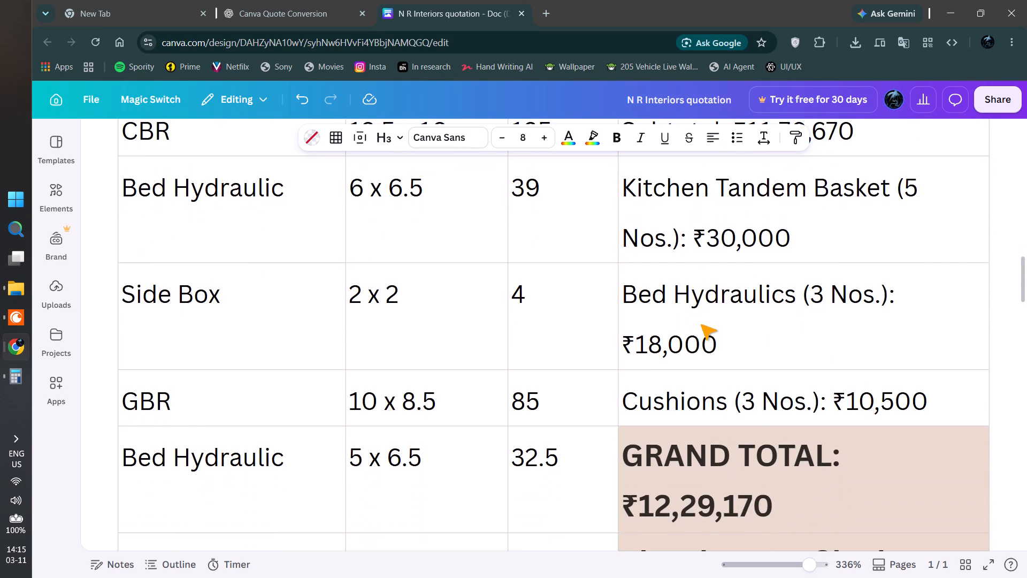
{"action": "scroll", "coordinate": [700, 326], "scroll_direction": "down", "scroll_amount": 3}
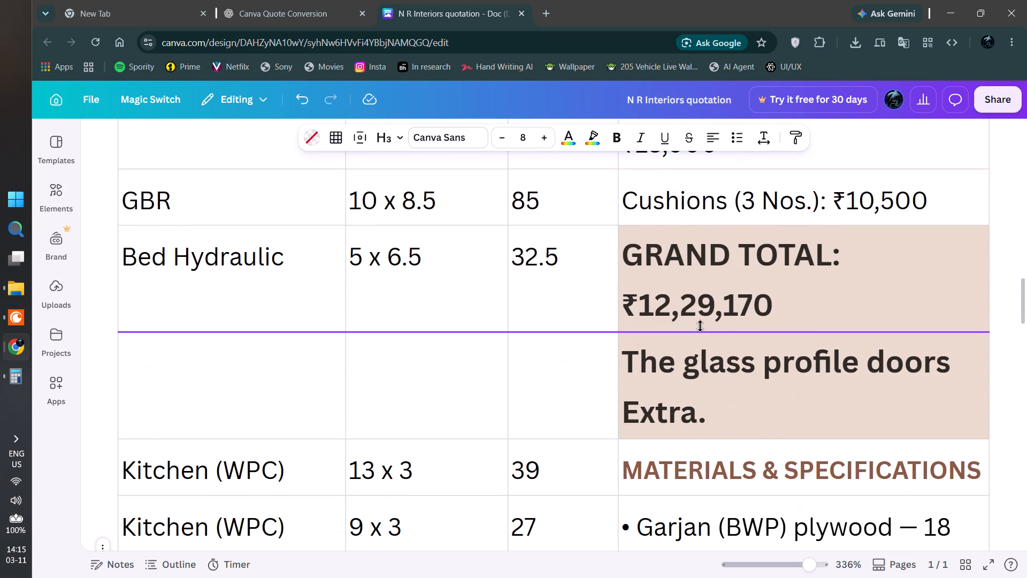
{"action": "scroll", "coordinate": [700, 326], "scroll_direction": "down", "scroll_amount": 5}
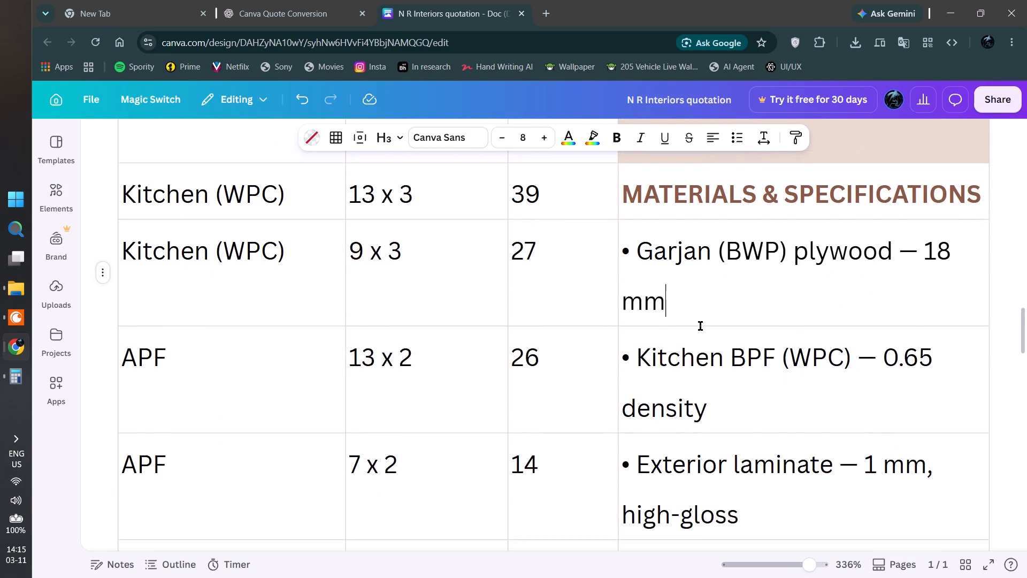
{"action": "scroll", "coordinate": [700, 326], "scroll_direction": "down", "scroll_amount": 1}
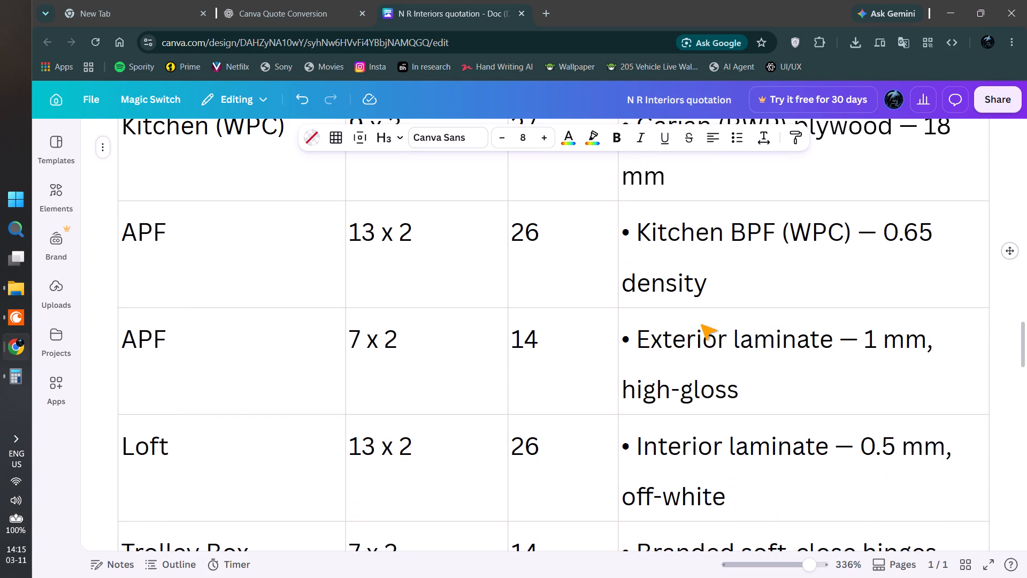
{"action": "scroll", "coordinate": [700, 326], "scroll_direction": "down", "scroll_amount": 4}
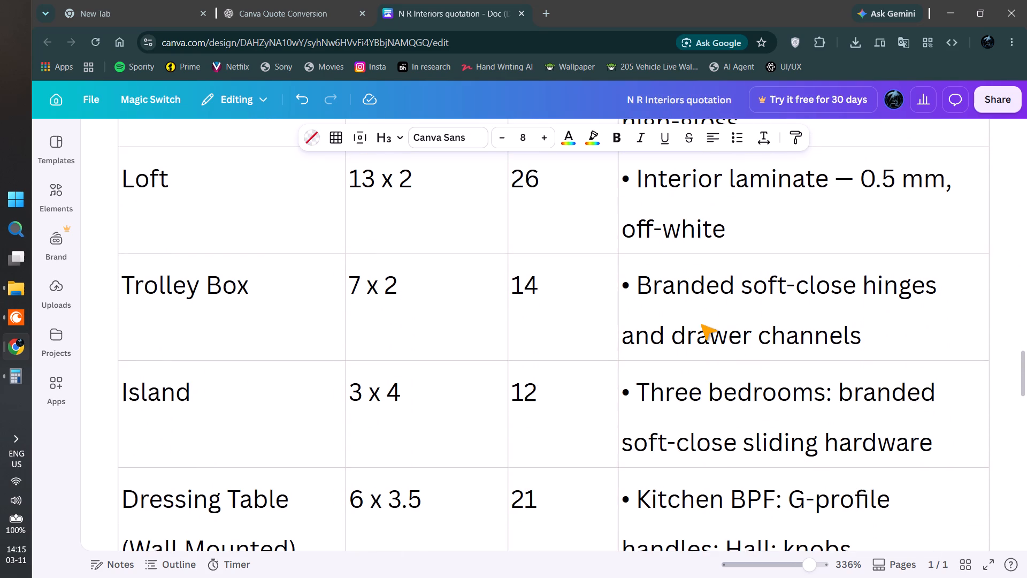
{"action": "scroll", "coordinate": [700, 326], "scroll_direction": "down", "scroll_amount": 1}
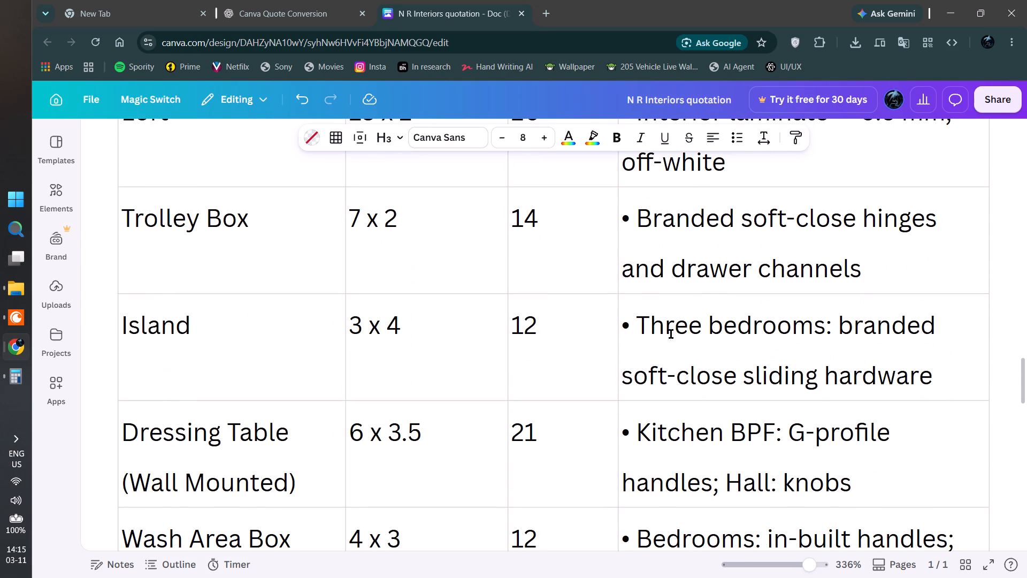
Change the item name "Island" in the 3 x 4 row to "i land".
{"action": "left_click", "coordinate": [127, 319]}
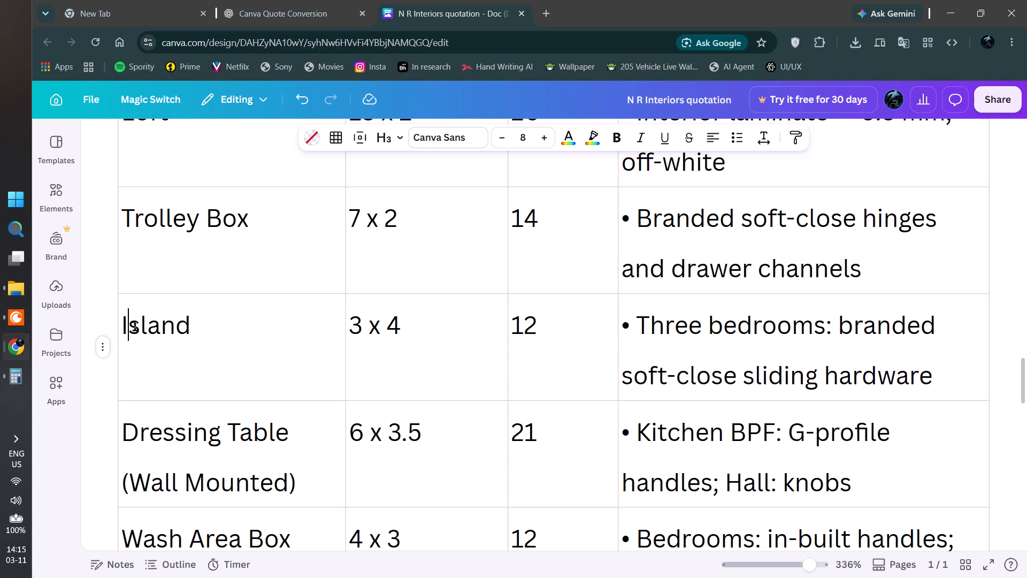
{"action": "key", "text": "BackSpace"}
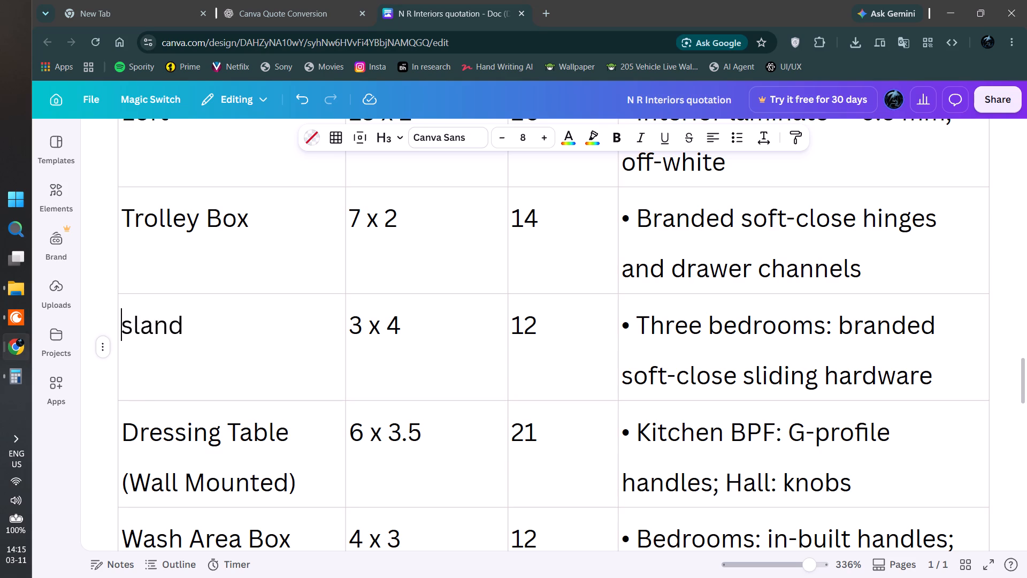
{"action": "key", "text": "i"}
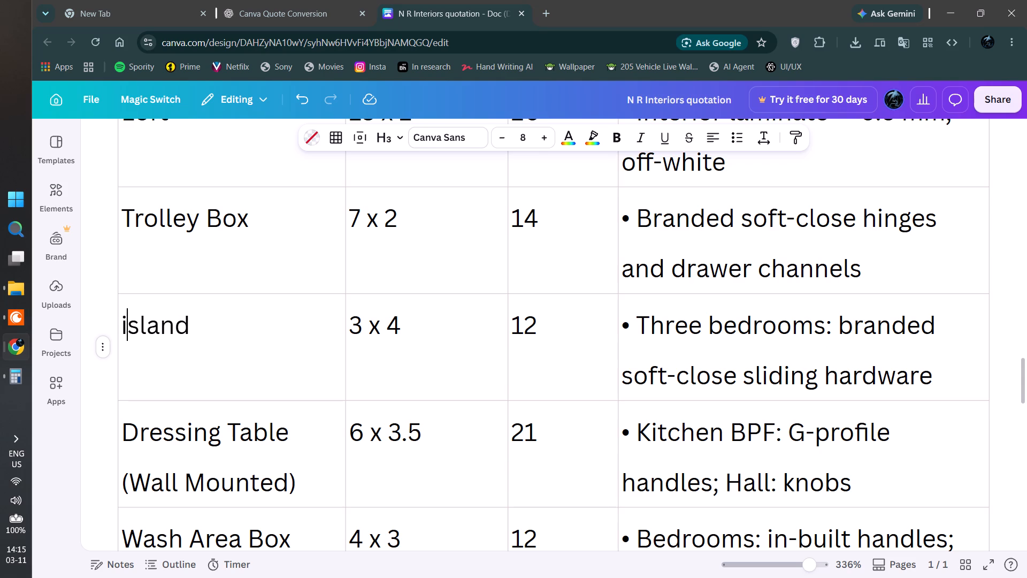
{"action": "key", "text": "Right"}
{"action": "key", "text": "BackSpace"}
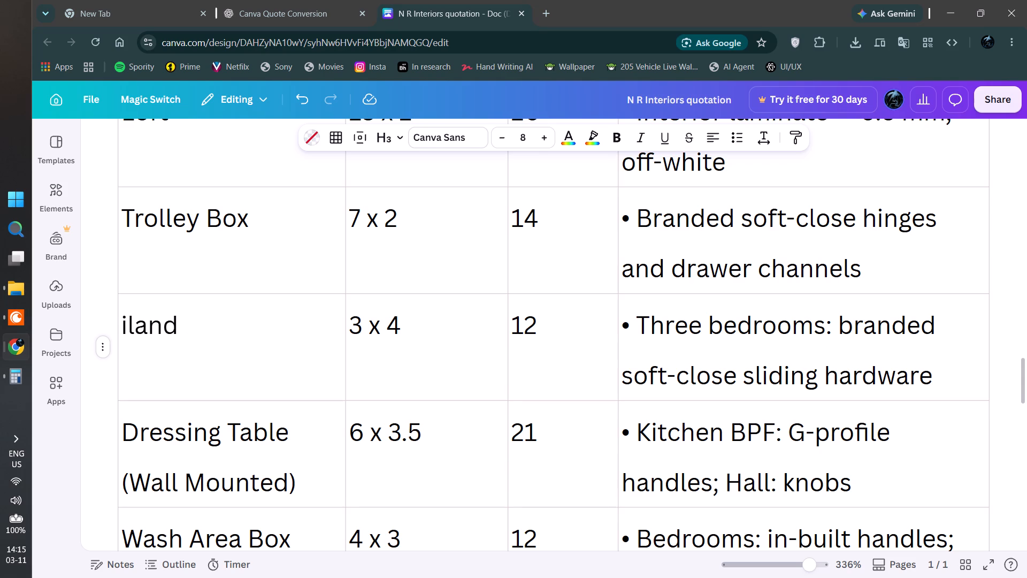
{"action": "key", "text": "space"}
Replace "Dressing" with "Dining" in the wall-mounted table's item name, making it "Dining Table (Wall Mounted)".
{"action": "scroll", "coordinate": [466, 408], "scroll_direction": "down", "scroll_amount": 4}
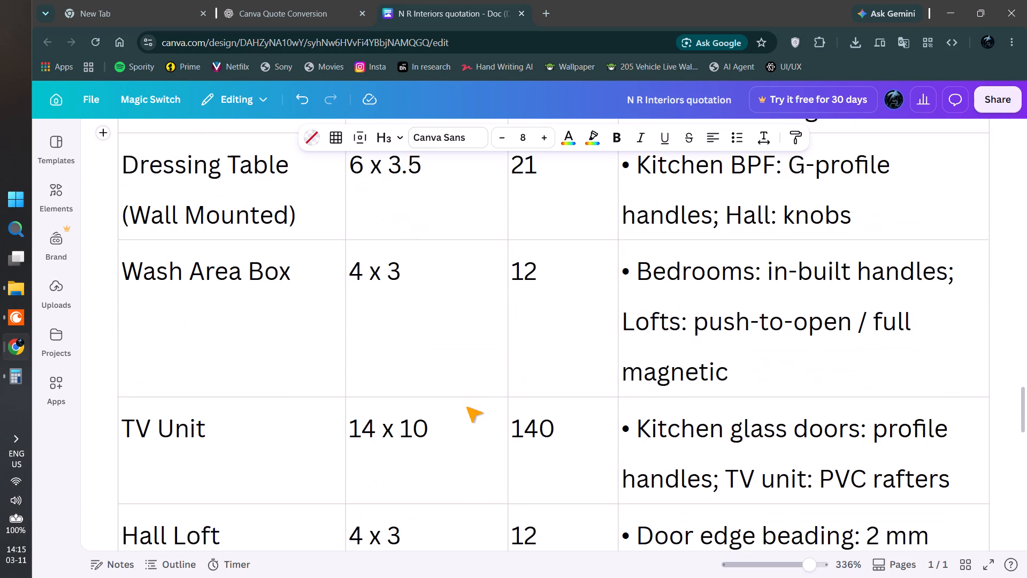
{"action": "scroll", "coordinate": [466, 408], "scroll_direction": "down", "scroll_amount": 2}
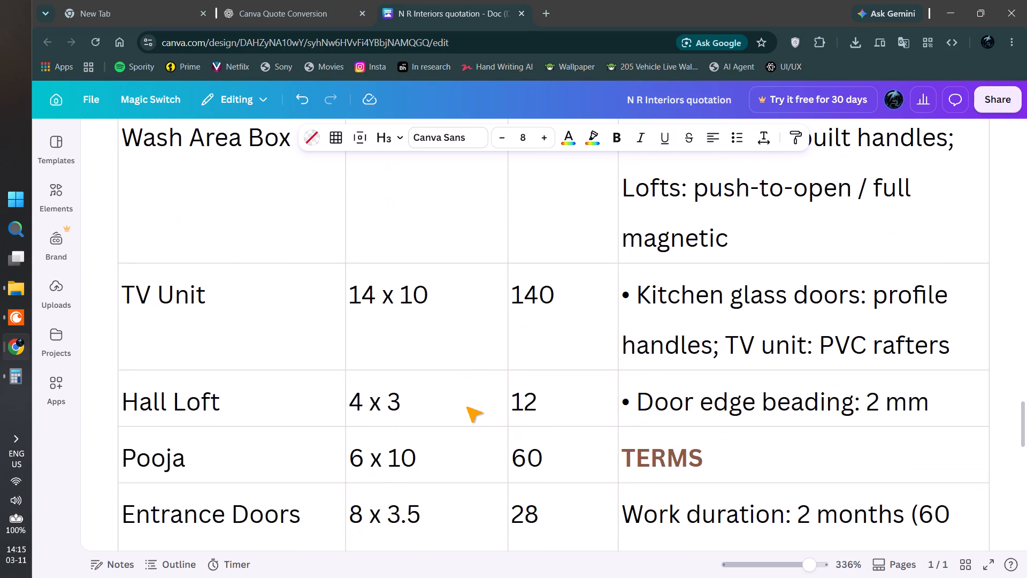
{"action": "scroll", "coordinate": [466, 408], "scroll_direction": "up", "scroll_amount": 3}
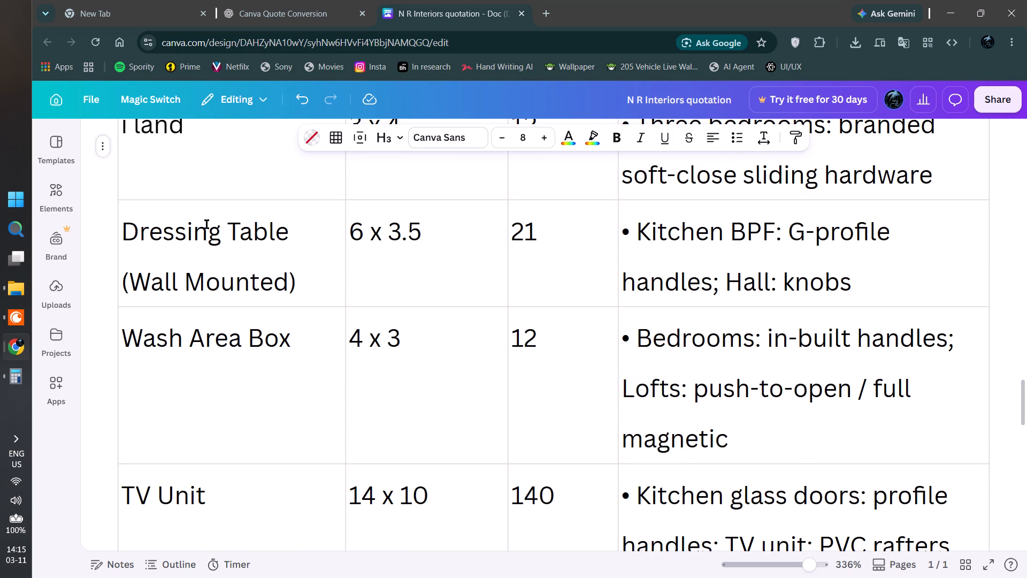
{"action": "left_click", "coordinate": [218, 236]}
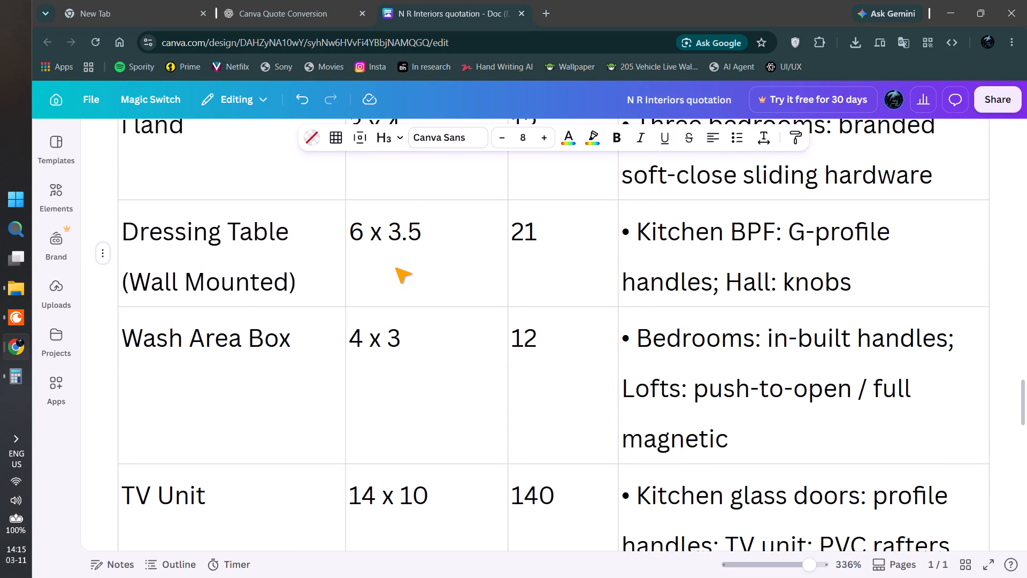
{"action": "key", "text": "BackSpace"}
{"action": "key", "text": "BackSpace"}
{"action": "key", "text": "BackSpace"}
{"action": "key", "text": "BackSpace"}
{"action": "key", "text": "BackSpace"}
{"action": "key", "text": "BackSpace"}
{"action": "key", "text": "BackSpace"}
{"action": "key", "text": "BackSpace"}
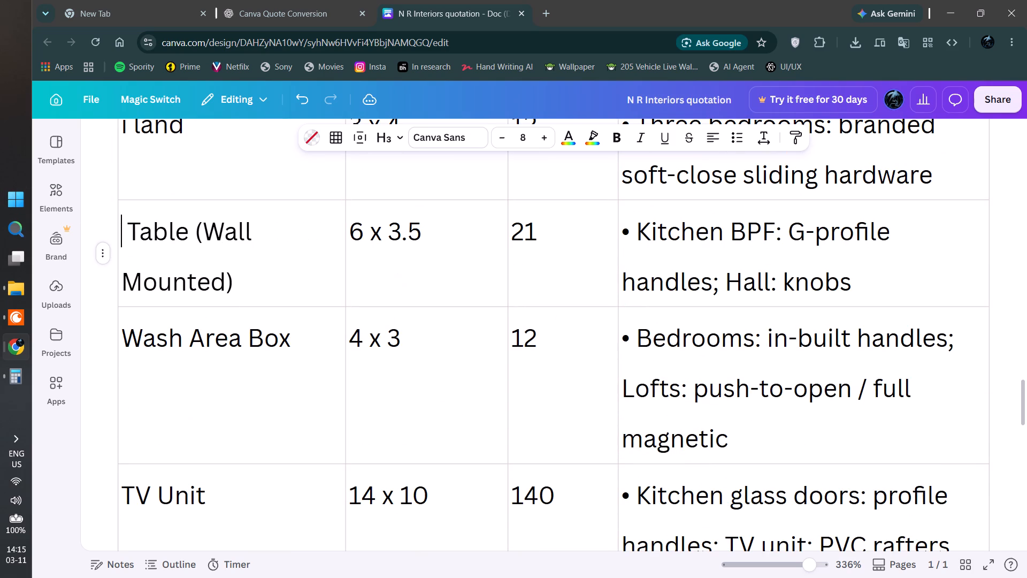
{"action": "key", "text": "super+h"}
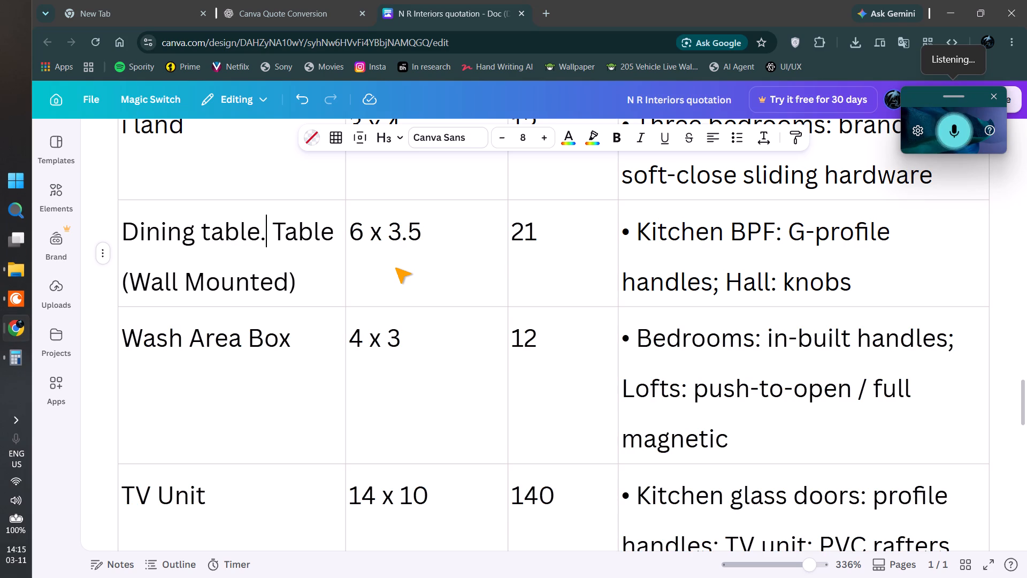
{"action": "key", "text": "ctrl+BackSpace"}
{"action": "key", "text": "ctrl+BackSpace"}
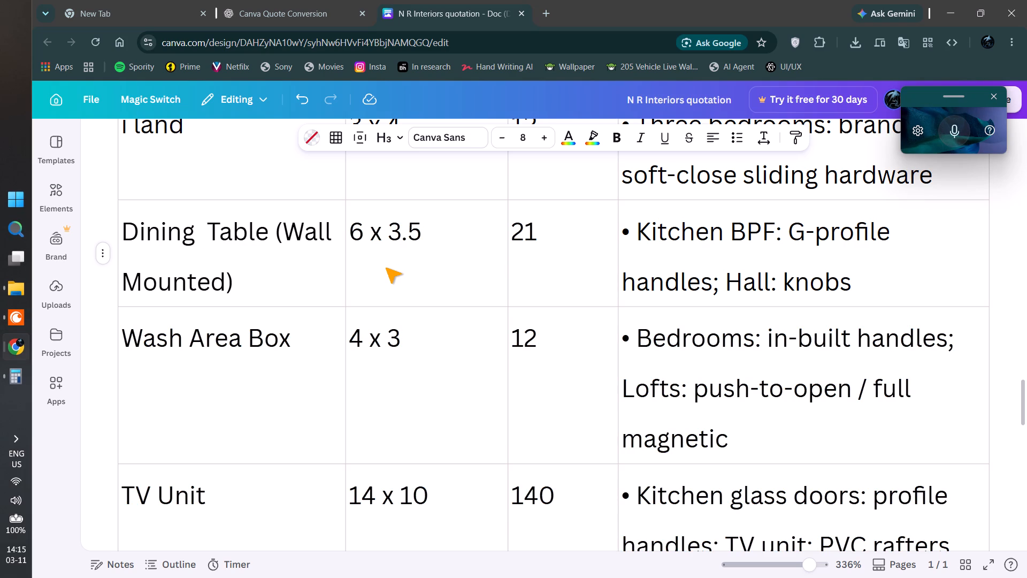
{"action": "key", "text": "BackSpace"}
{"action": "left_click", "coordinate": [239, 360]}
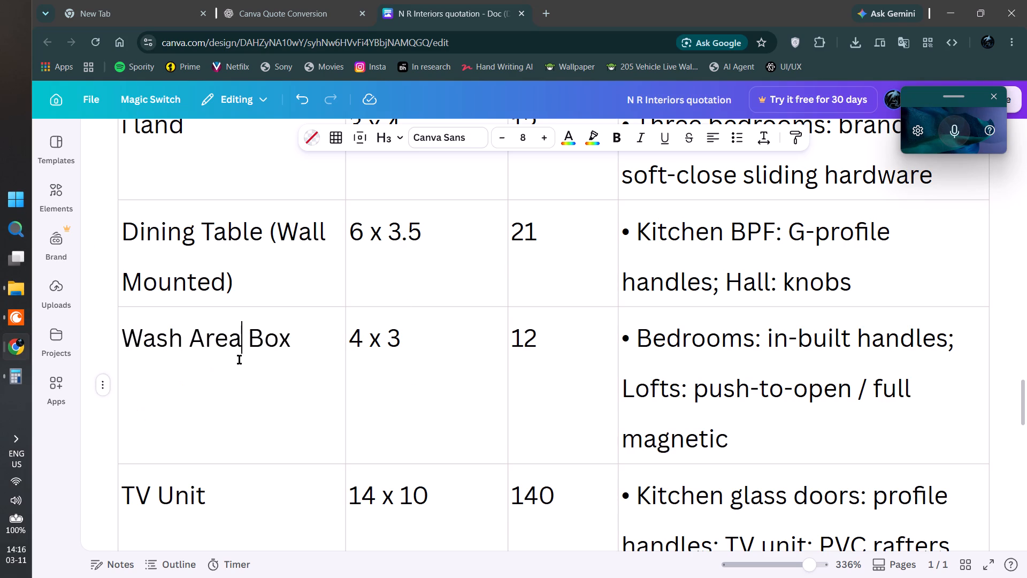
Check the remaining item rows and terms, from TV Unit down to the end of the quotation table.
{"action": "scroll", "coordinate": [255, 388], "scroll_direction": "down", "scroll_amount": 5}
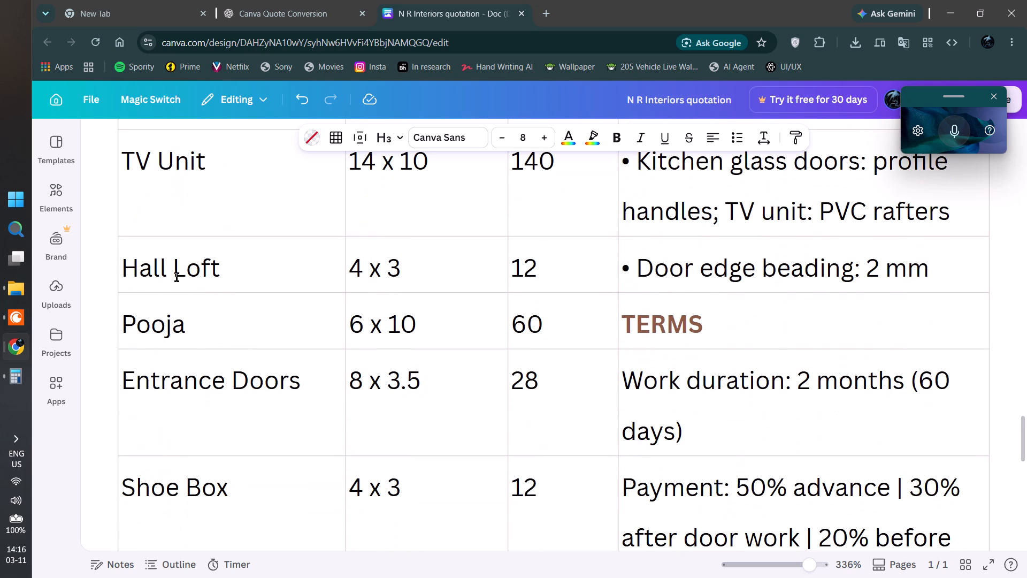
{"action": "scroll", "coordinate": [193, 336], "scroll_direction": "down", "scroll_amount": 2}
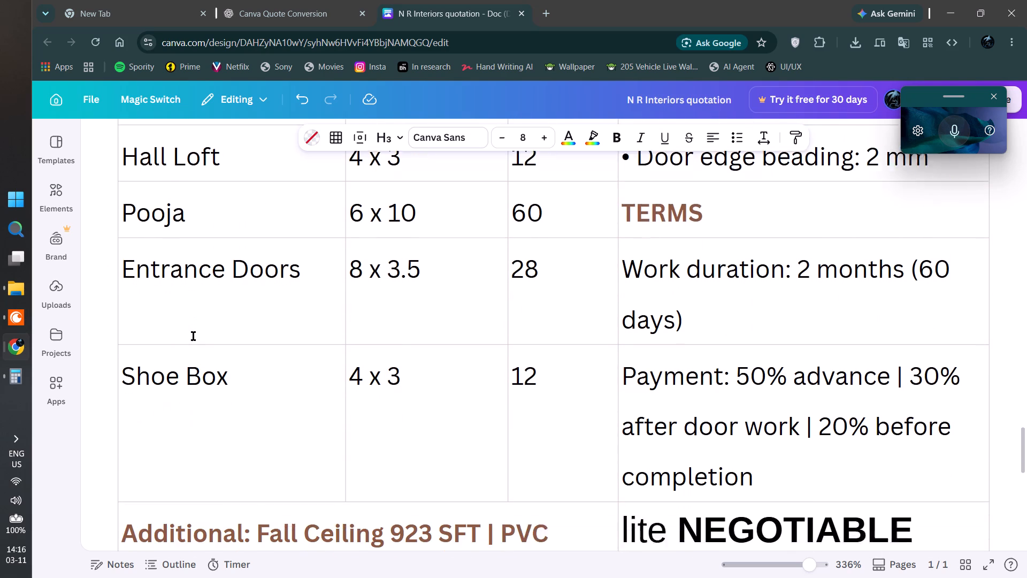
{"action": "scroll", "coordinate": [193, 336], "scroll_direction": "down", "scroll_amount": 2}
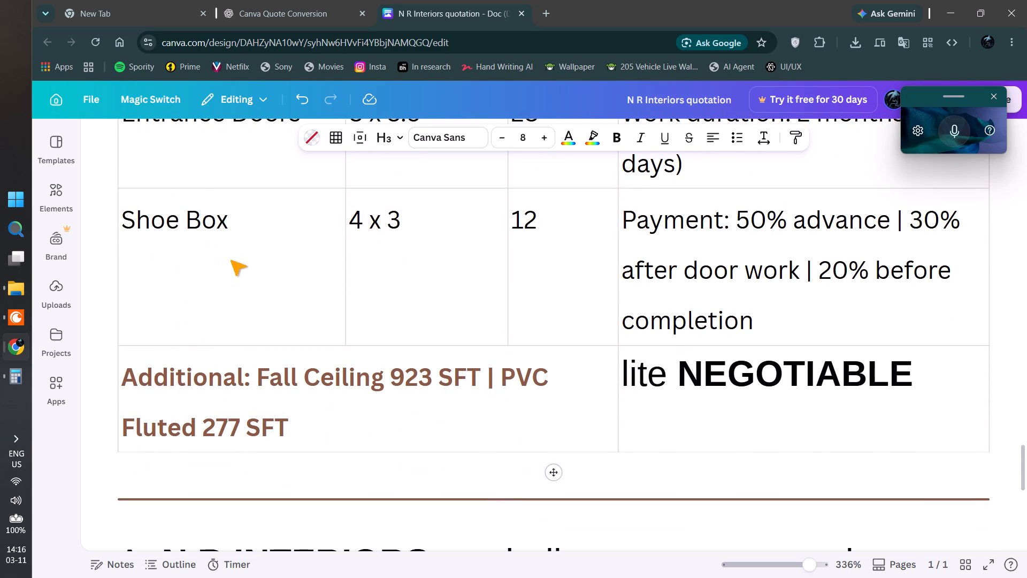
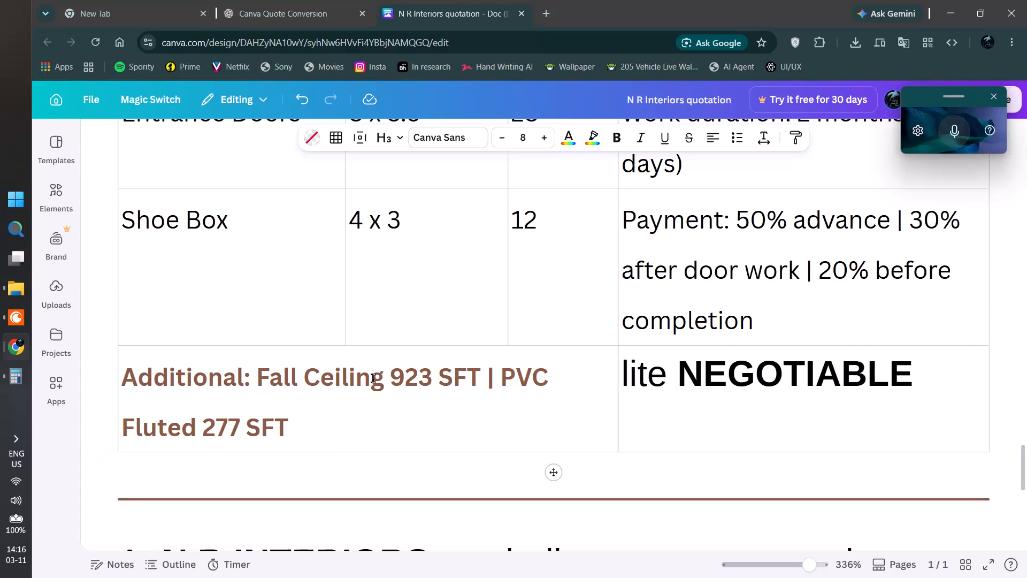
Reread the additional work and negotiable row, and the price breakdown from Wood Work down to the materials and specifications.
{"action": "scroll", "coordinate": [407, 393], "scroll_direction": "down", "scroll_amount": 2}
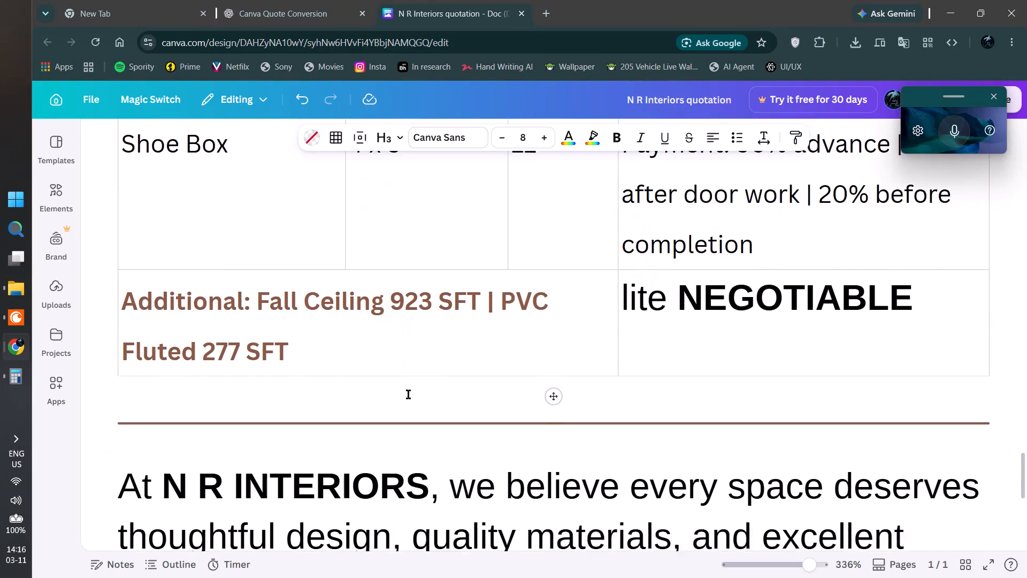
{"action": "scroll", "coordinate": [408, 394], "scroll_direction": "down", "scroll_amount": 1}
{"action": "scroll", "coordinate": [518, 400], "scroll_direction": "up", "scroll_amount": 2}
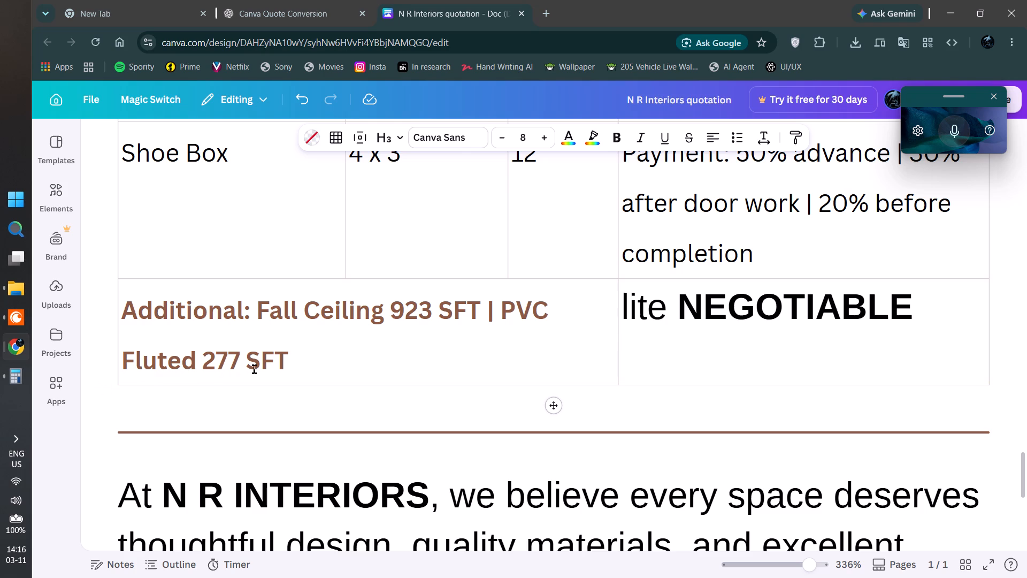
{"action": "scroll", "coordinate": [695, 299], "scroll_direction": "up", "scroll_amount": 13}
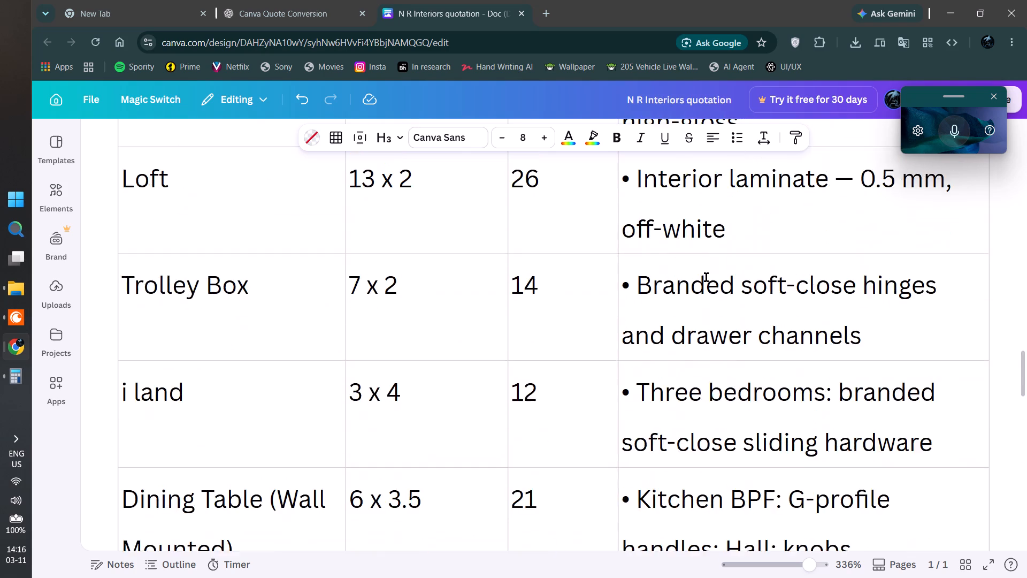
{"action": "scroll", "coordinate": [706, 276], "scroll_direction": "up", "scroll_amount": 20}
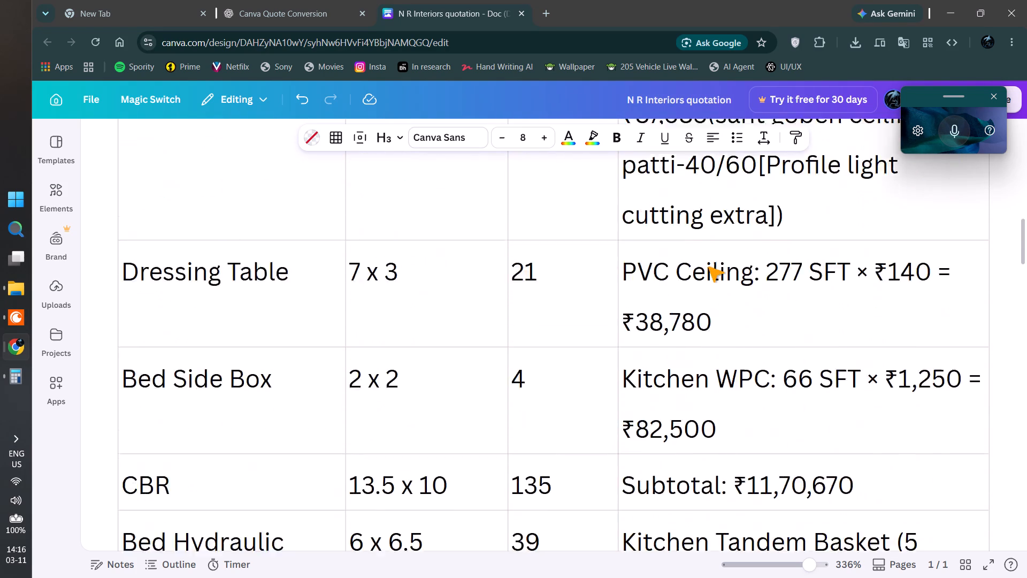
{"action": "scroll", "coordinate": [708, 268], "scroll_direction": "up", "scroll_amount": 6}
{"action": "scroll", "coordinate": [708, 268], "scroll_direction": "down", "scroll_amount": 1}
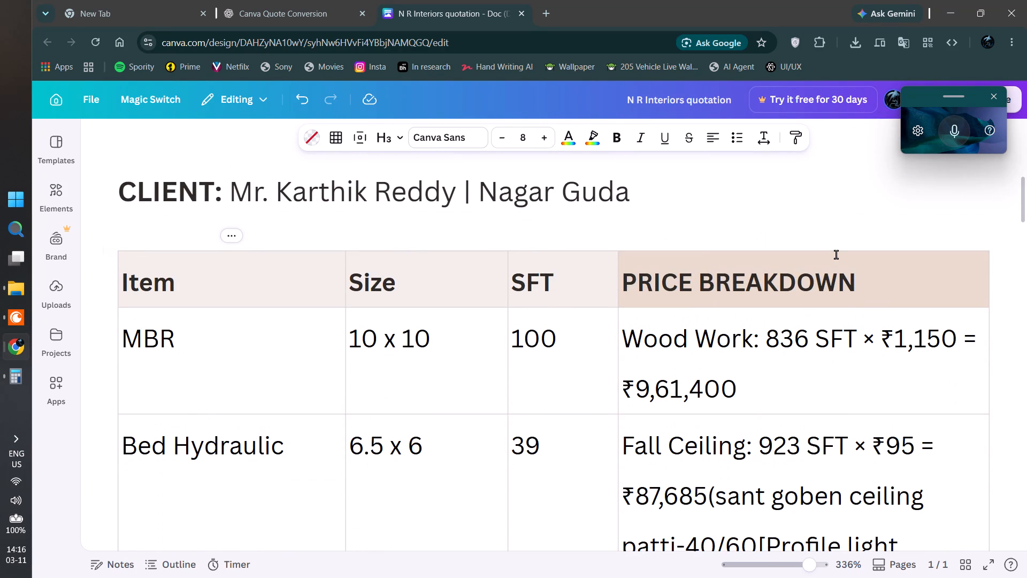
{"action": "scroll", "coordinate": [802, 271], "scroll_direction": "down", "scroll_amount": 1}
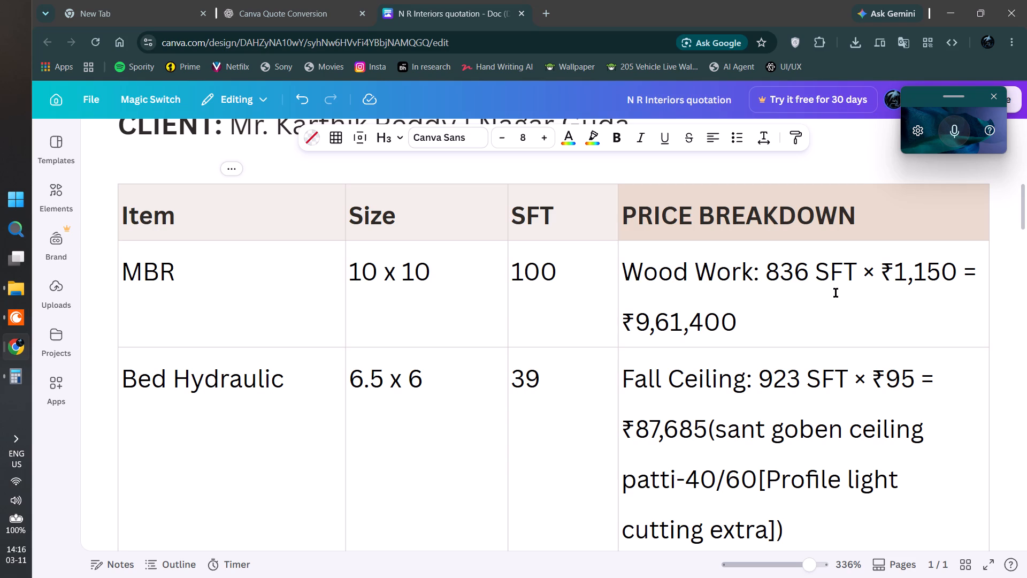
{"action": "scroll", "coordinate": [785, 295], "scroll_direction": "down", "scroll_amount": 2}
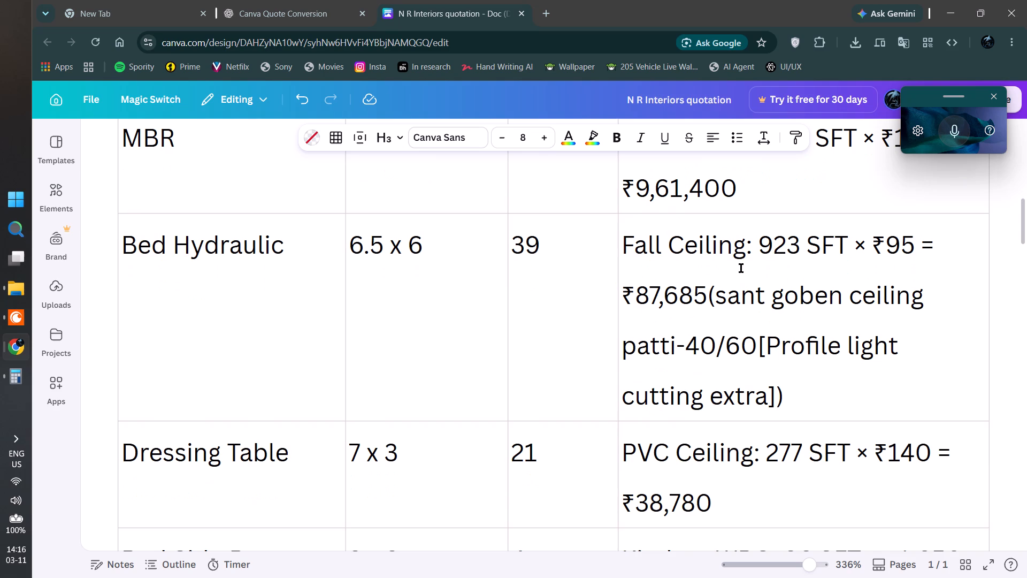
{"action": "scroll", "coordinate": [748, 268], "scroll_direction": "down", "scroll_amount": 1}
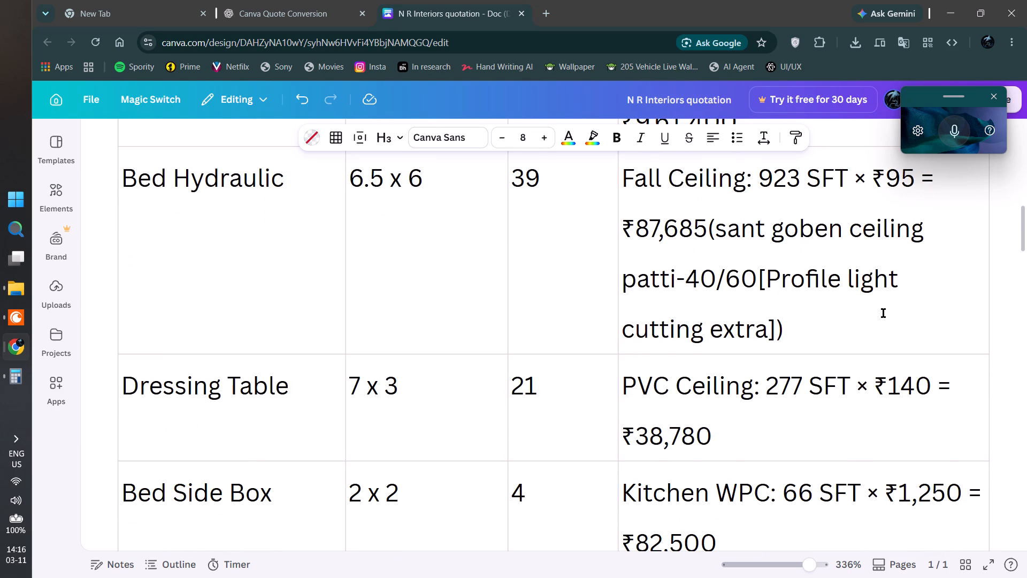
{"action": "scroll", "coordinate": [916, 304], "scroll_direction": "down", "scroll_amount": 3}
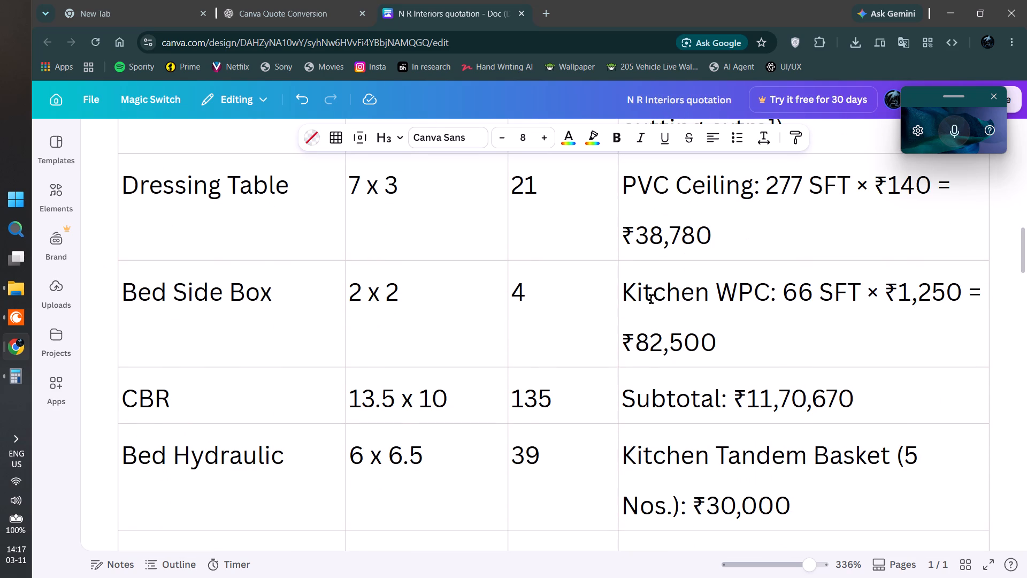
{"action": "scroll", "coordinate": [777, 302], "scroll_direction": "down", "scroll_amount": 2}
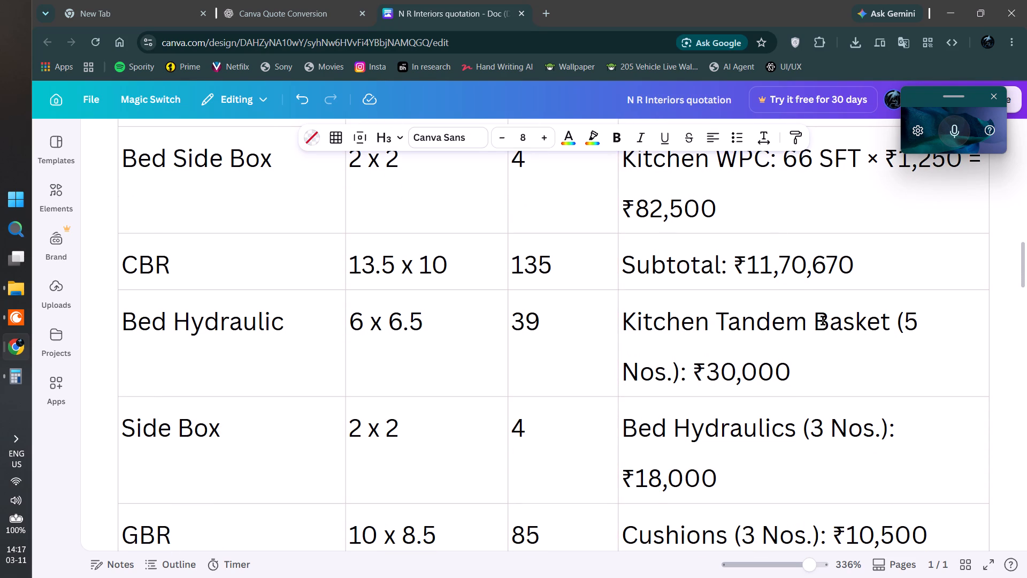
{"action": "scroll", "coordinate": [823, 321], "scroll_direction": "down", "scroll_amount": 1}
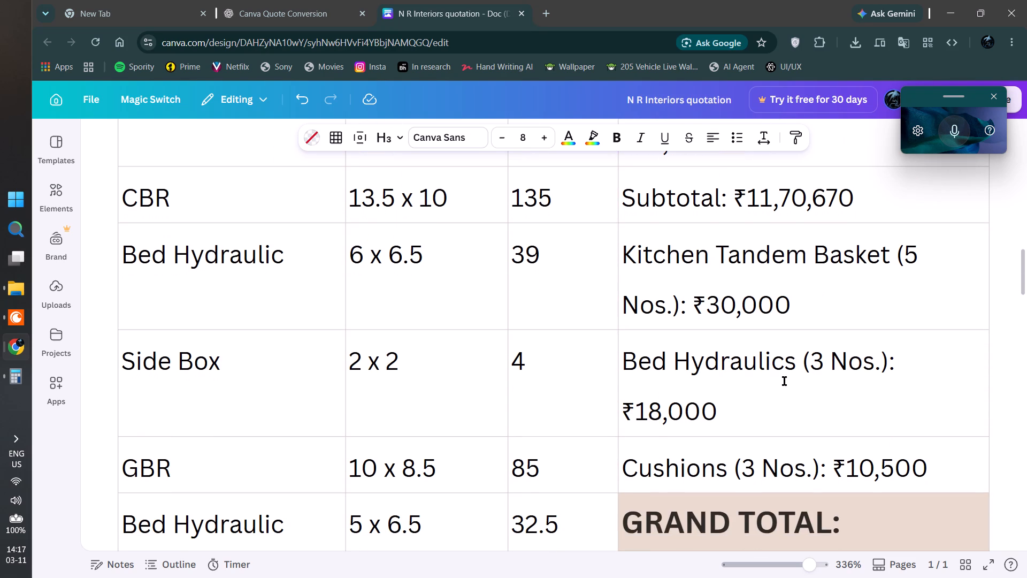
{"action": "scroll", "coordinate": [871, 366], "scroll_direction": "down", "scroll_amount": 1}
{"action": "scroll", "coordinate": [762, 408], "scroll_direction": "down", "scroll_amount": 1}
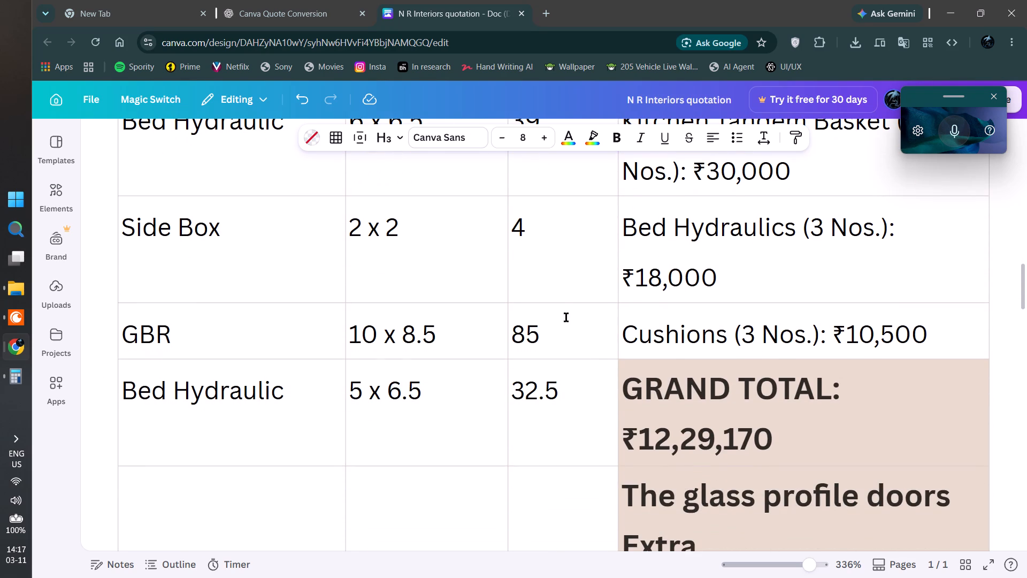
{"action": "scroll", "coordinate": [845, 328], "scroll_direction": "down", "scroll_amount": 2}
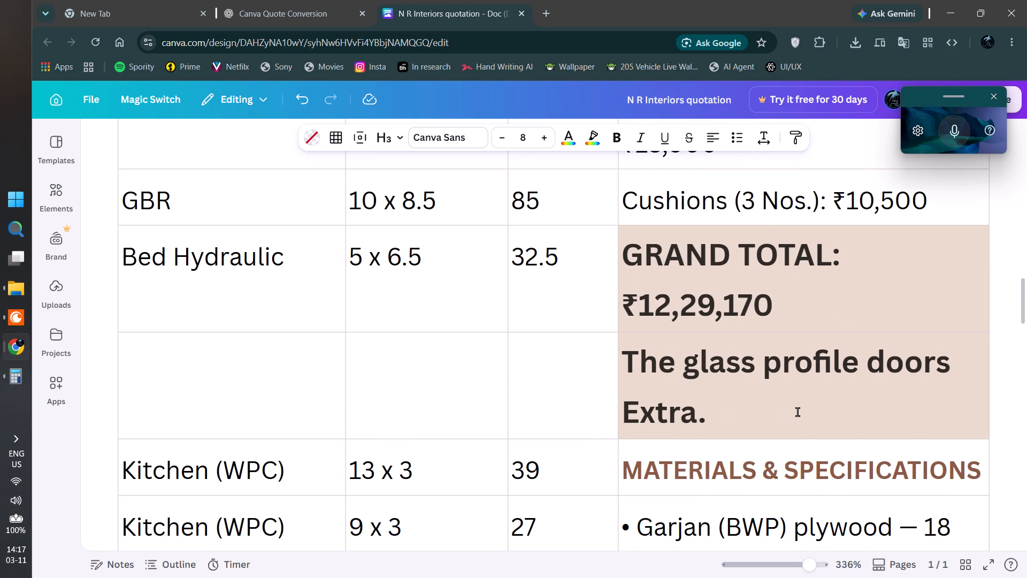
{"action": "scroll", "coordinate": [803, 407], "scroll_direction": "down", "scroll_amount": 3}
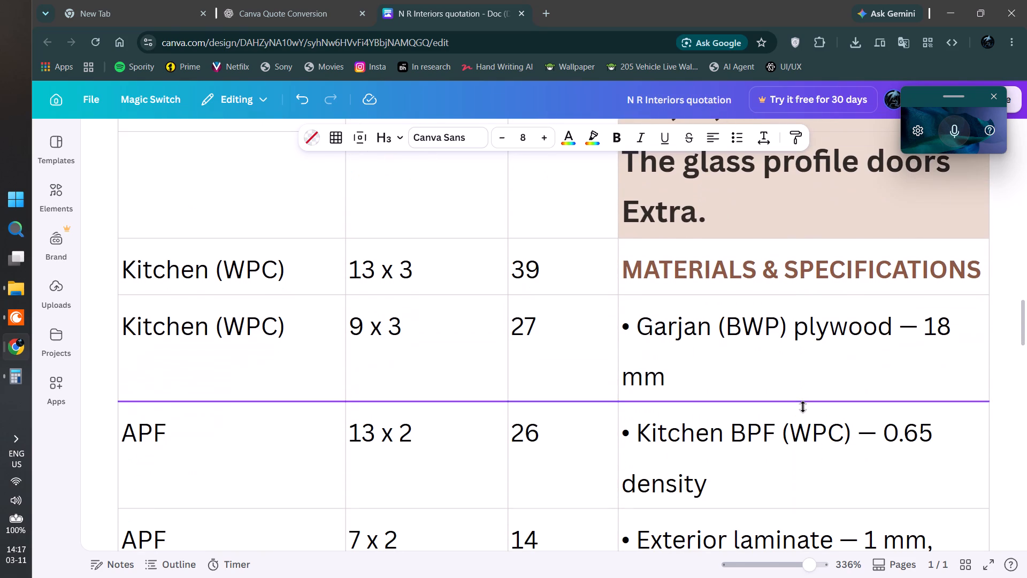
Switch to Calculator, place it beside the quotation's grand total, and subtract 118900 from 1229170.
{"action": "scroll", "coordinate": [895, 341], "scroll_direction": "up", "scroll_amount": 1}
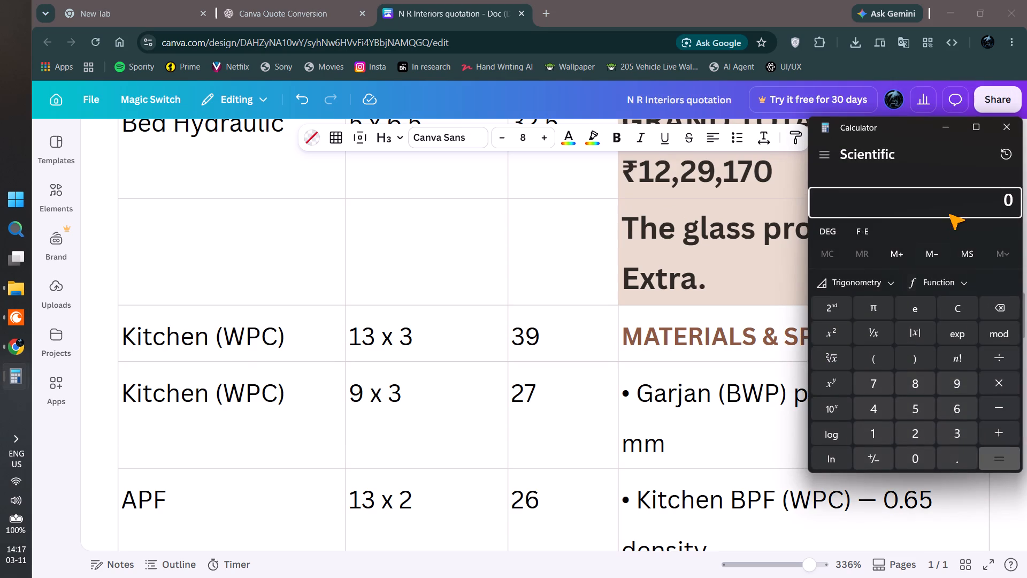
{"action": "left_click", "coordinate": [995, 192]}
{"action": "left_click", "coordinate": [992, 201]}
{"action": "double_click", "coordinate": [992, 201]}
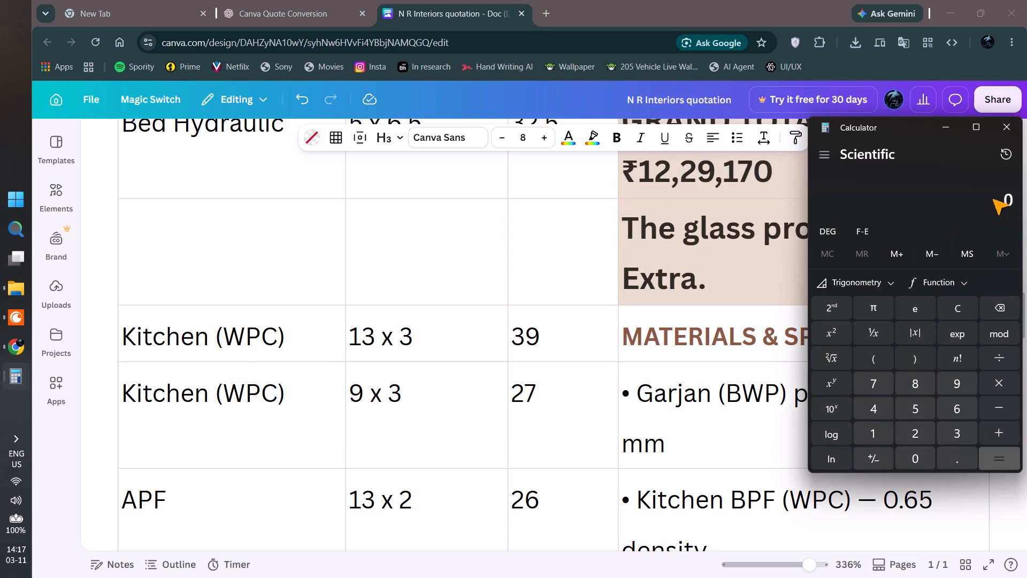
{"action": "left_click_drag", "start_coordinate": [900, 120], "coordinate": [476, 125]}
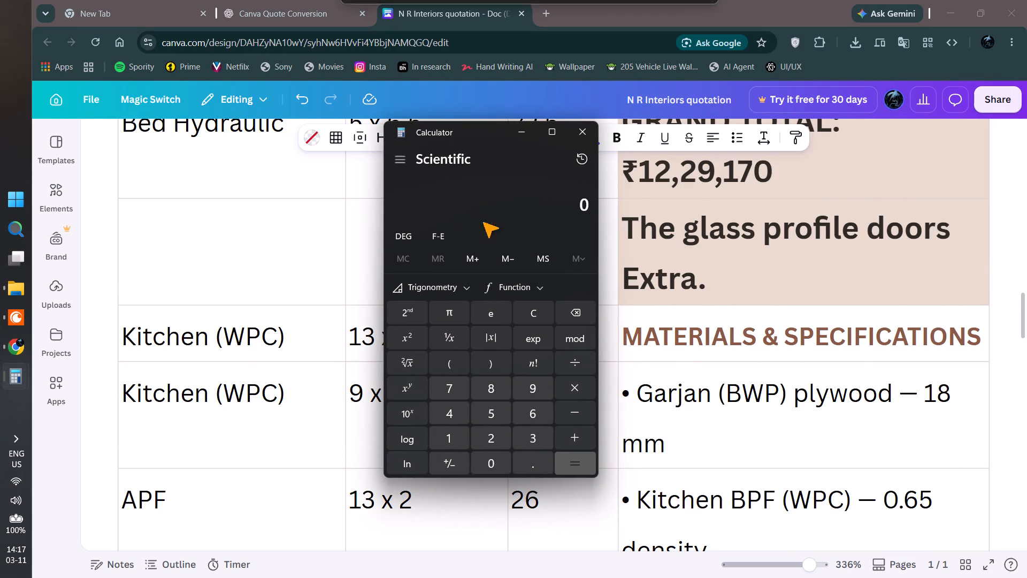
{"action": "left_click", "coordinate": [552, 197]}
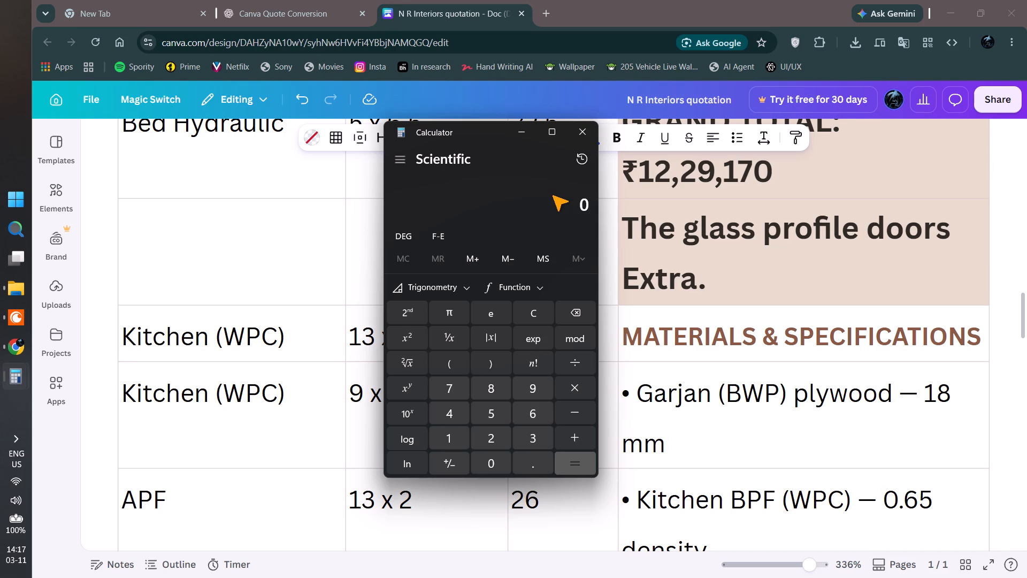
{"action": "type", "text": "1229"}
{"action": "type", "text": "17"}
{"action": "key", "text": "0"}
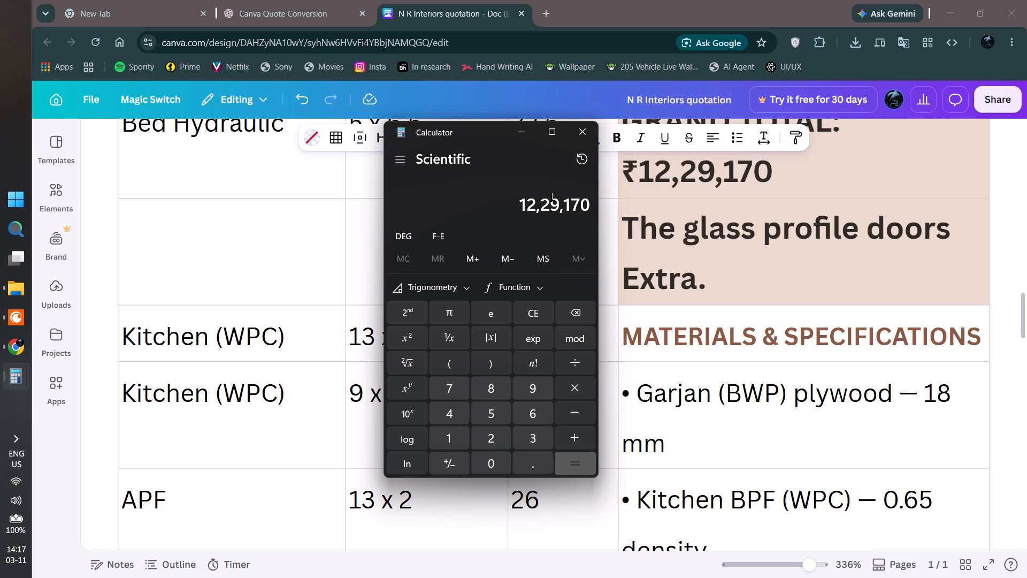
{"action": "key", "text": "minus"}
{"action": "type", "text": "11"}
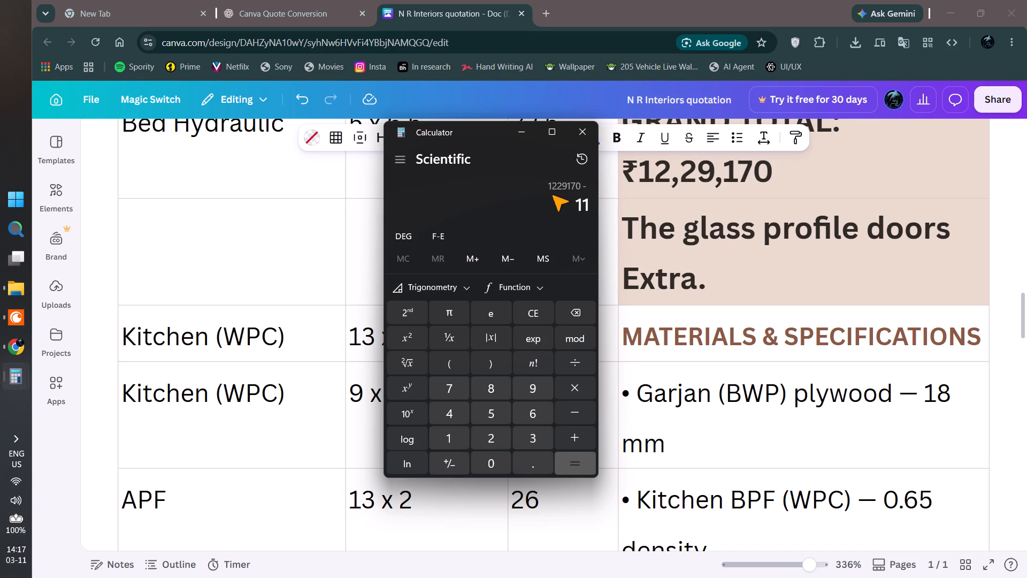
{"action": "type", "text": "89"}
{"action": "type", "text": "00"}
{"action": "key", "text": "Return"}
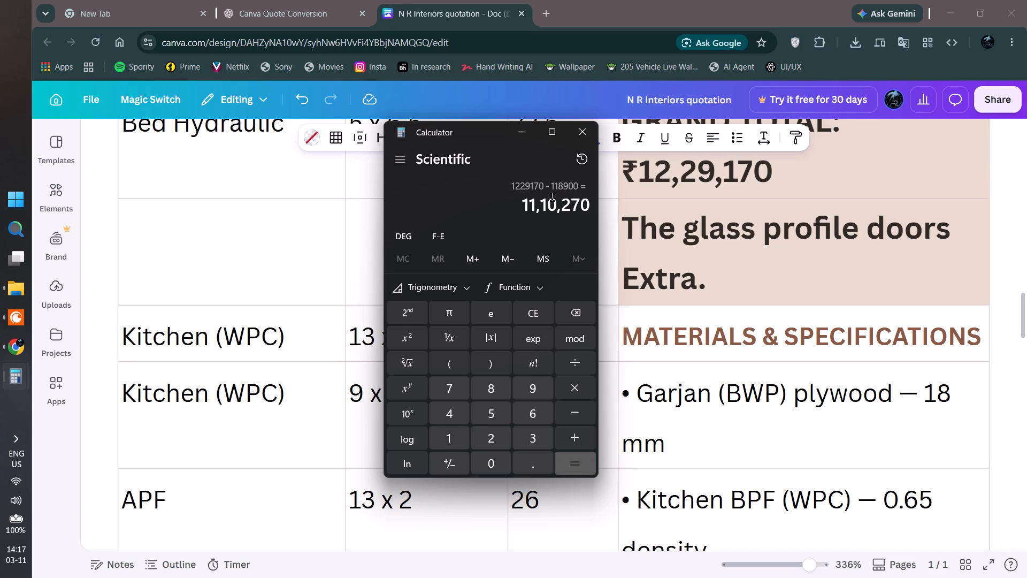
Clear the previous calculation and subtract the grand total of 1229170 from 1189170.
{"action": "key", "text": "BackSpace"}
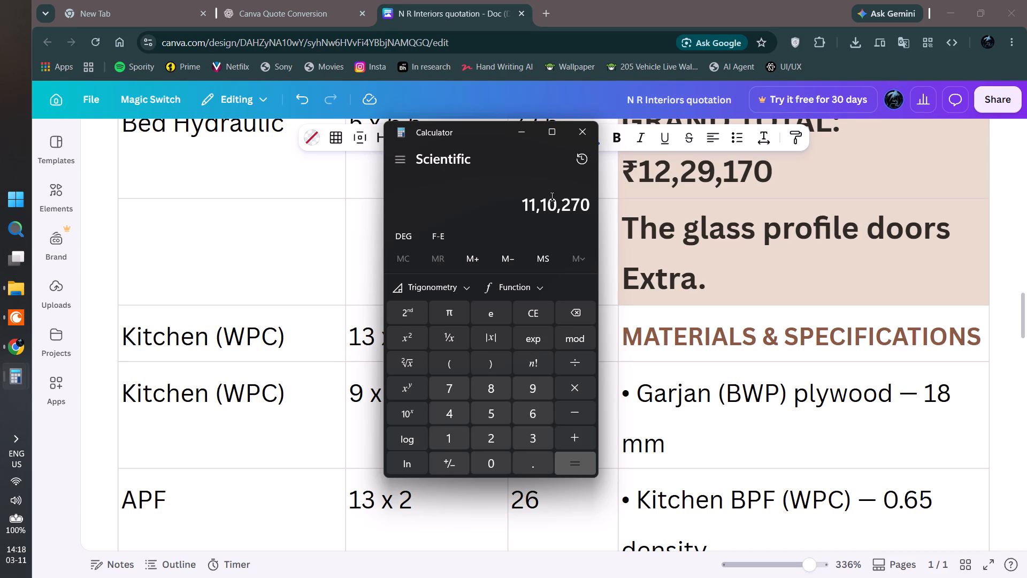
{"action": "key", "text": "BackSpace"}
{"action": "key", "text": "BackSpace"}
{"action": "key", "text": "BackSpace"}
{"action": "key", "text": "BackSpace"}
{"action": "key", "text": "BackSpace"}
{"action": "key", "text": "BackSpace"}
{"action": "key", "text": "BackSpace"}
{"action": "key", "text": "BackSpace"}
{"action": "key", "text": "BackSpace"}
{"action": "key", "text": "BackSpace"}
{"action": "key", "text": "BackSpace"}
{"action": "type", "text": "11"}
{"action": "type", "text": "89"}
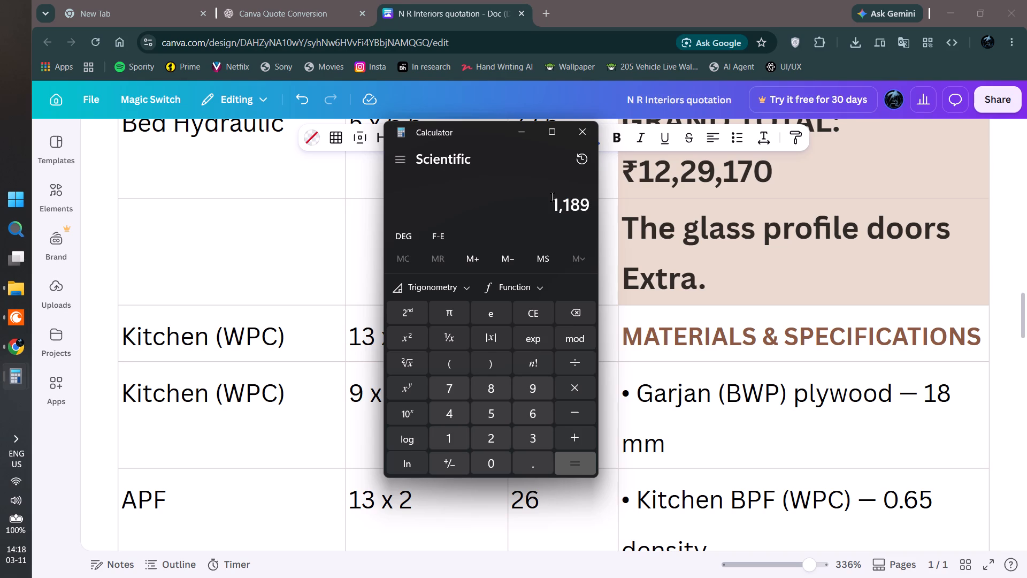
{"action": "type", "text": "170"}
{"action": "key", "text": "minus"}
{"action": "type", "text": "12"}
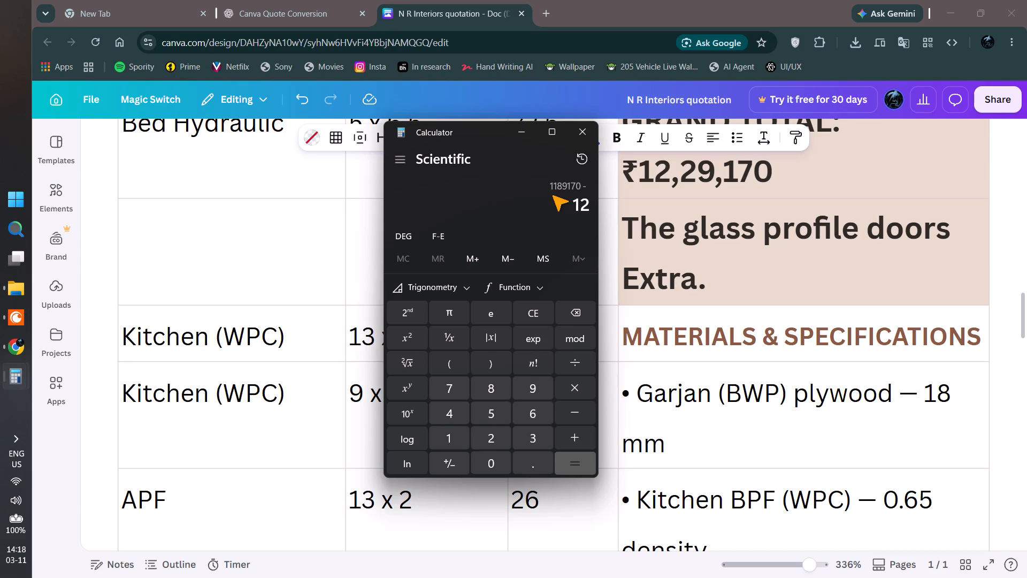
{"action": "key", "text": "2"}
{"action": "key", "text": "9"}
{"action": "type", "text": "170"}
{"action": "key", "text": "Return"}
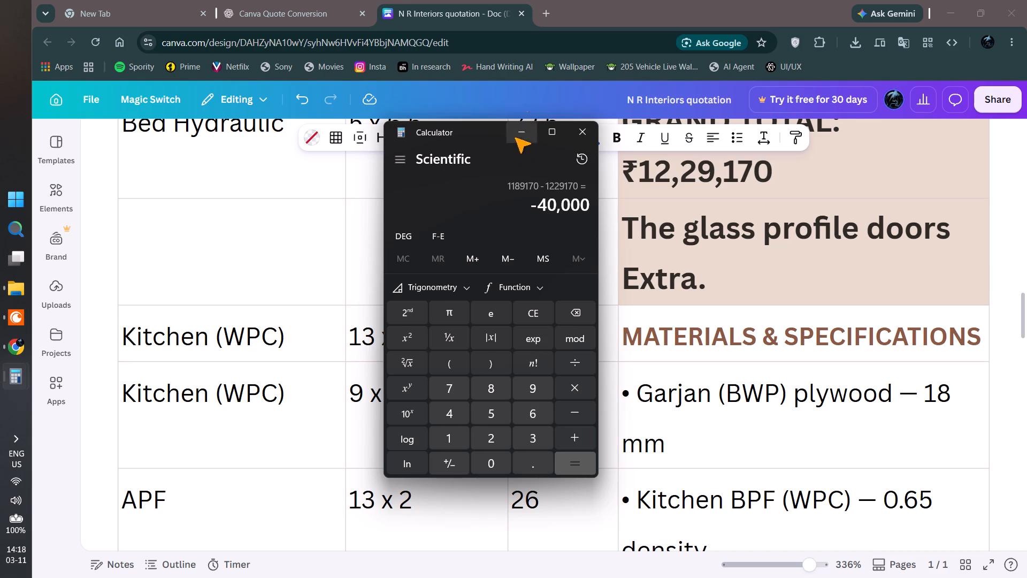
Close the calculator and save the N R Interiors quotation.
{"action": "left_click", "coordinate": [571, 132]}
{"action": "left_click", "coordinate": [678, 240]}
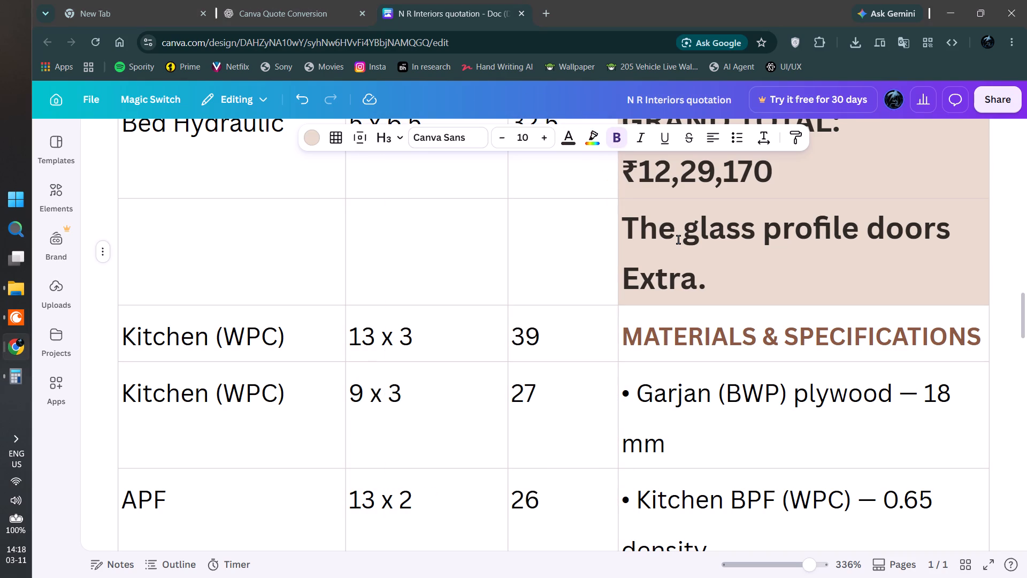
{"action": "key", "text": "ctrl+s"}
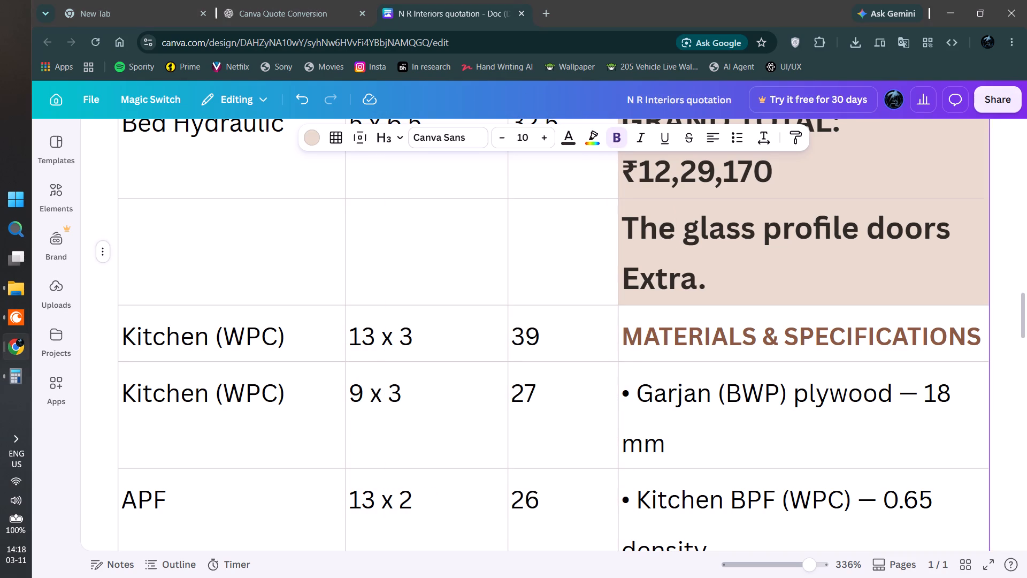
Download the N R Interiors quotation as a DOCX file with A4 page size.
{"action": "left_click", "coordinate": [1000, 102]}
{"action": "left_click", "coordinate": [803, 414]}
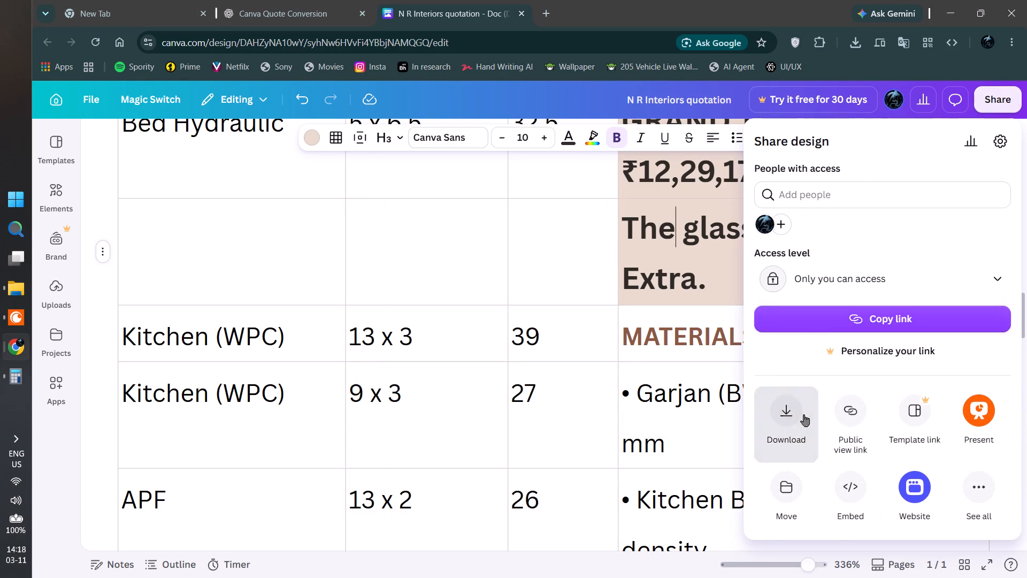
{"action": "left_click", "coordinate": [936, 192]}
{"action": "left_click", "coordinate": [939, 171]}
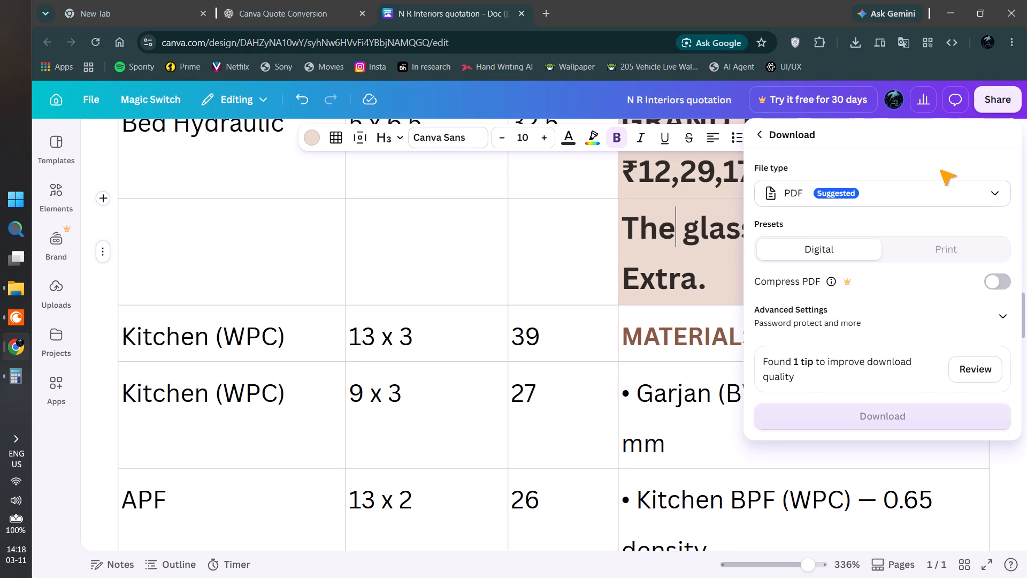
{"action": "left_click", "coordinate": [921, 184]}
{"action": "left_click", "coordinate": [900, 207]}
{"action": "left_click", "coordinate": [849, 276]}
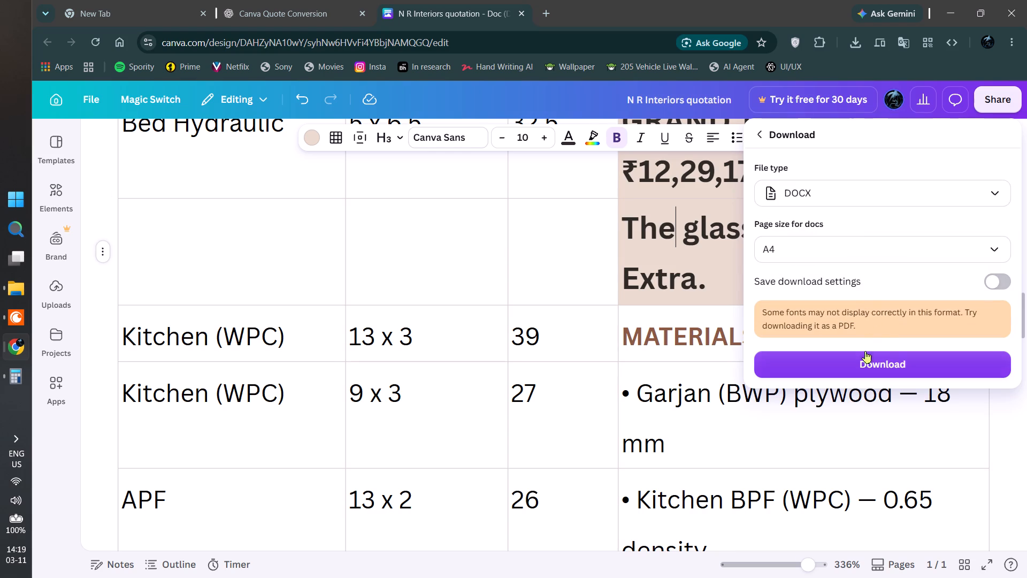
{"action": "left_click", "coordinate": [863, 367]}
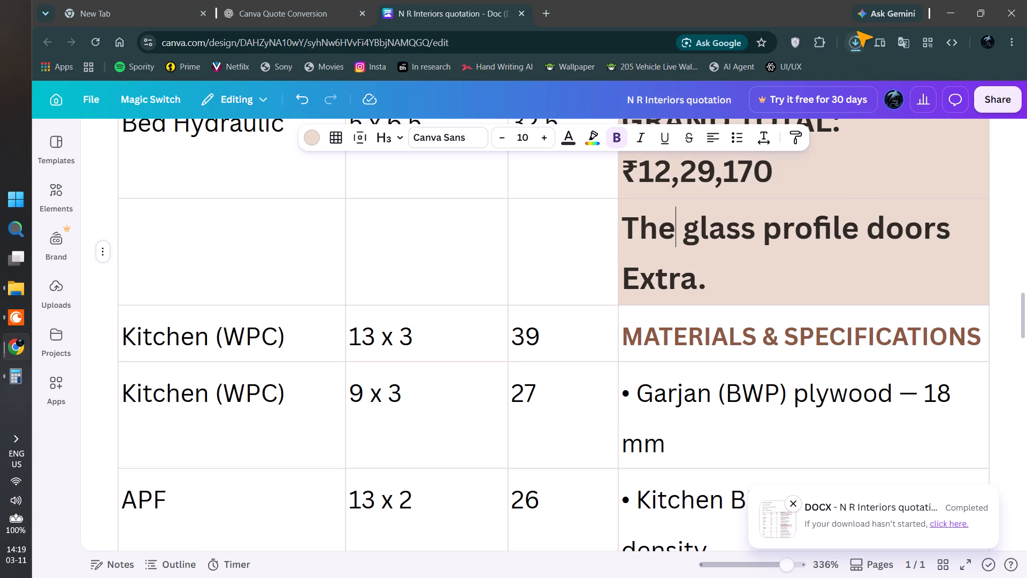
Locate the newly downloaded N R Interiors quotation.docx from the recent download history.
{"action": "left_click", "coordinate": [856, 48]}
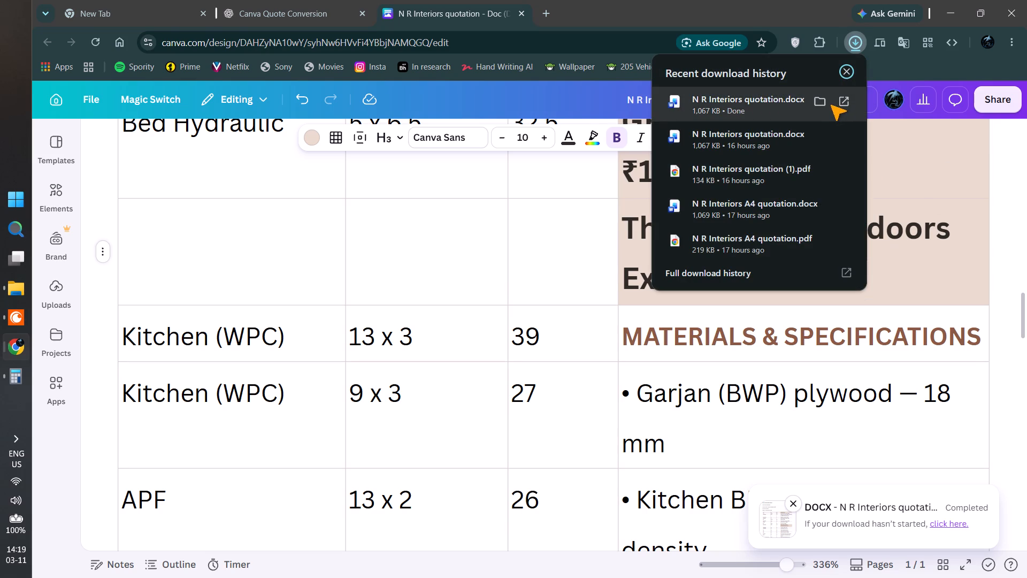
{"action": "left_click", "coordinate": [752, 105]}
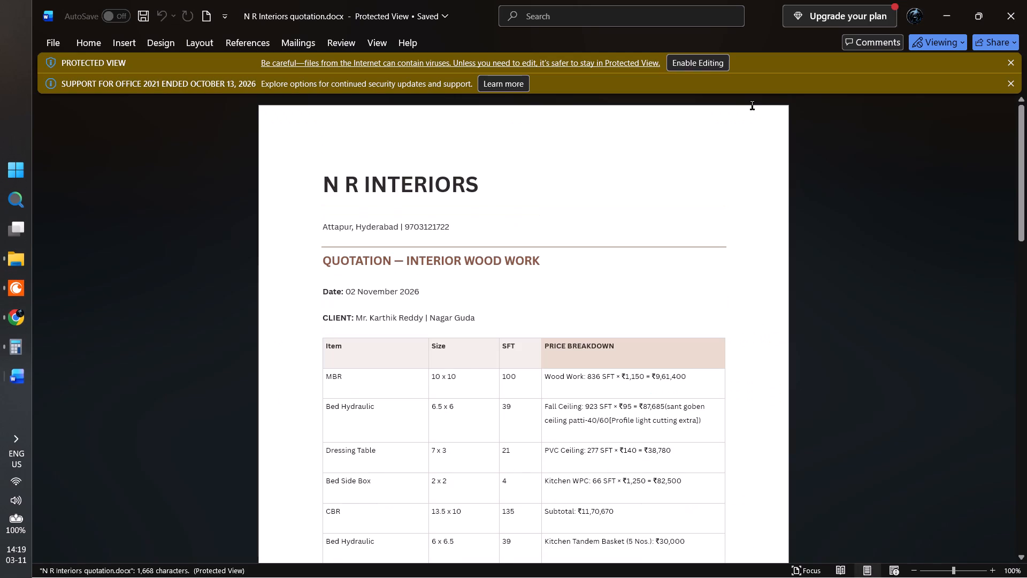
Review the downloaded N R Interiors quotation.docx from its heading down to the signature line, and close the document.
{"action": "scroll", "coordinate": [657, 158], "scroll_direction": "down", "scroll_amount": 14}
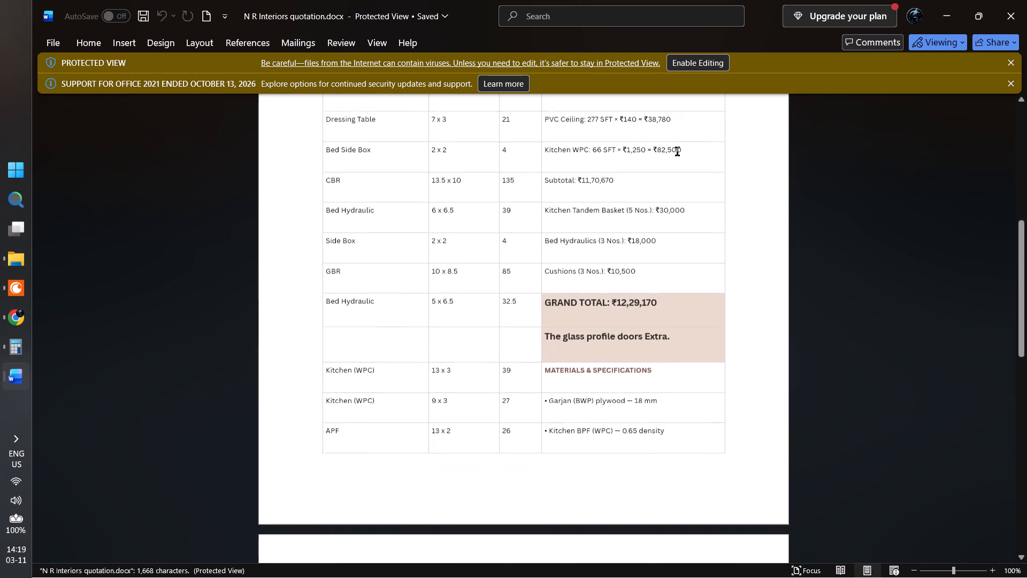
{"action": "scroll", "coordinate": [783, 203], "scroll_direction": "down", "scroll_amount": 20}
{"action": "scroll", "coordinate": [761, 200], "scroll_direction": "down", "scroll_amount": 4}
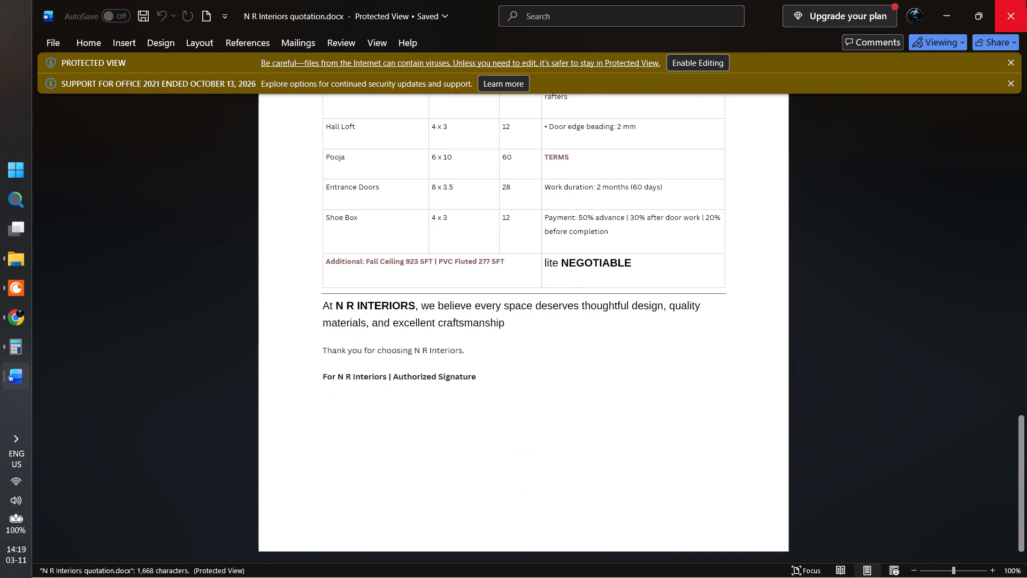
{"action": "left_click", "coordinate": [1026, 0]}
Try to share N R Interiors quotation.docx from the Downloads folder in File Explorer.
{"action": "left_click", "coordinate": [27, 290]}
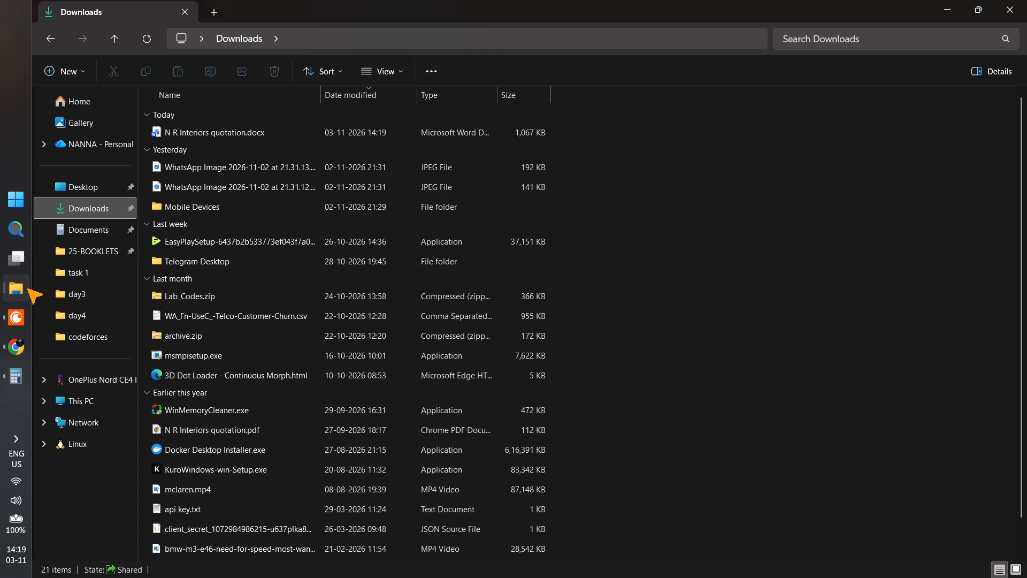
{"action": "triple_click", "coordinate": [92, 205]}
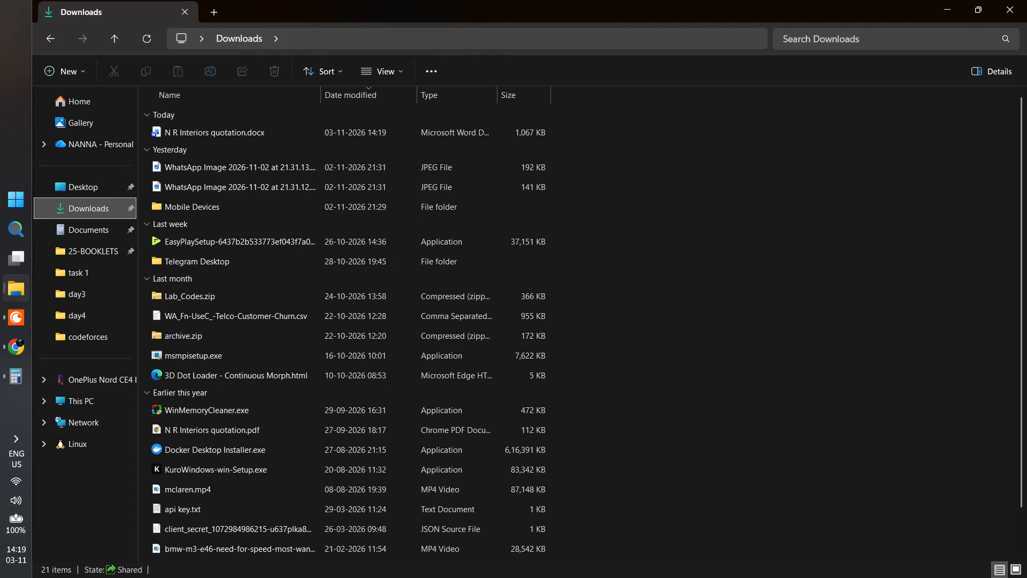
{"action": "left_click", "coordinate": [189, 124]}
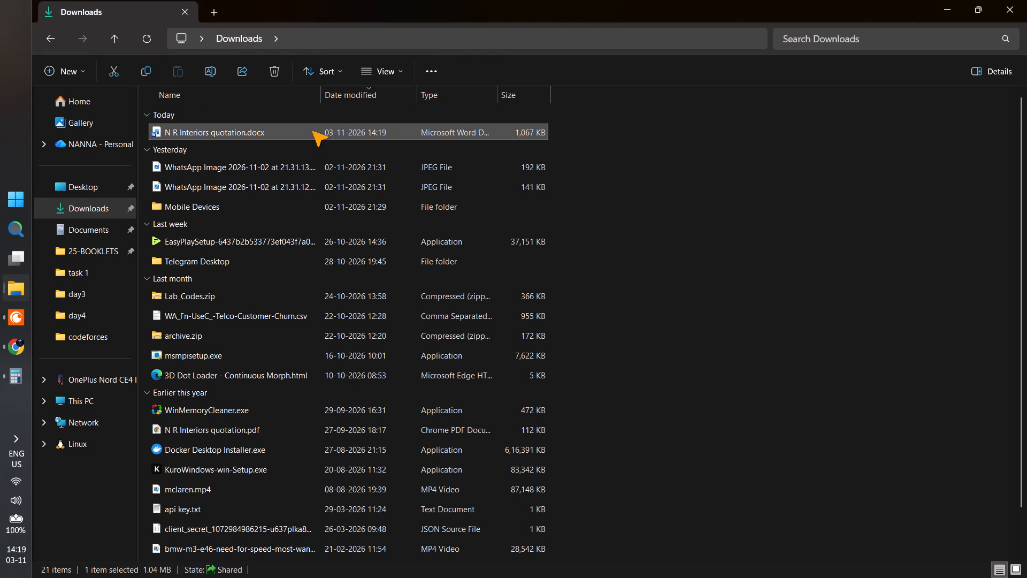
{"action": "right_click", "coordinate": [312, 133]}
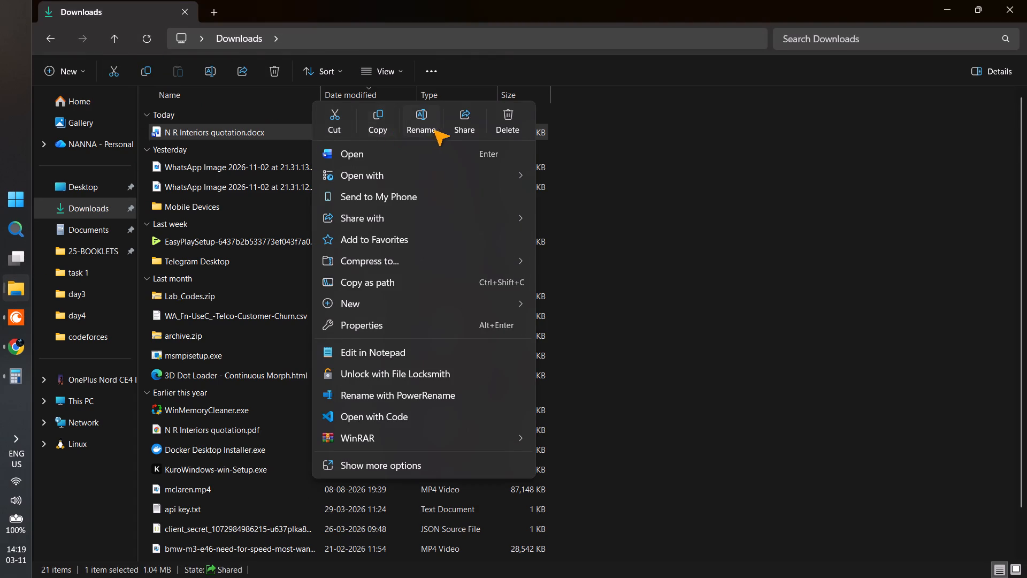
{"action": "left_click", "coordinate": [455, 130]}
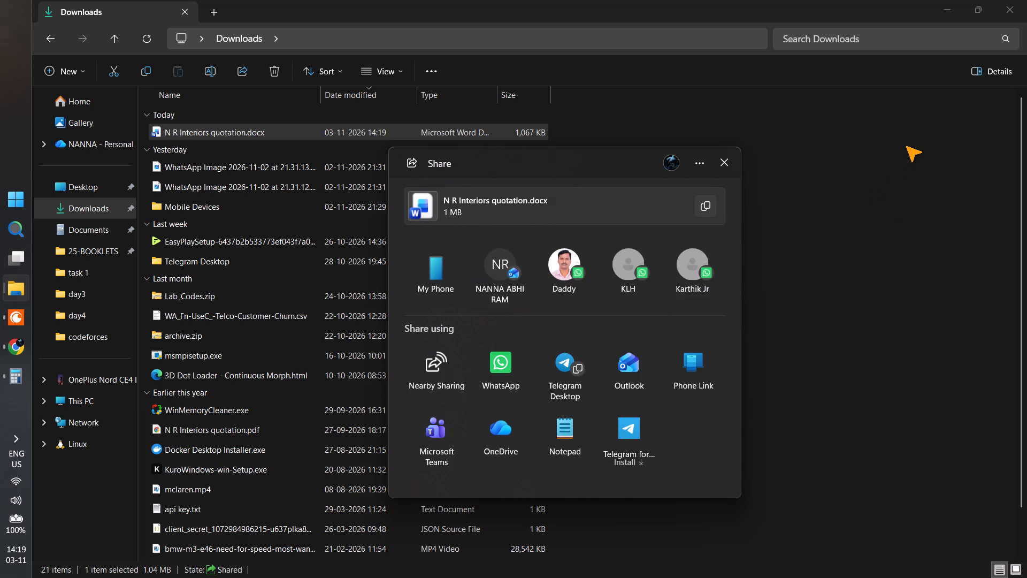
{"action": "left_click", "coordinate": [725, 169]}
Switch back to the N R Interiors quotation in Chrome.
{"action": "key", "text": "alt+Tab"}
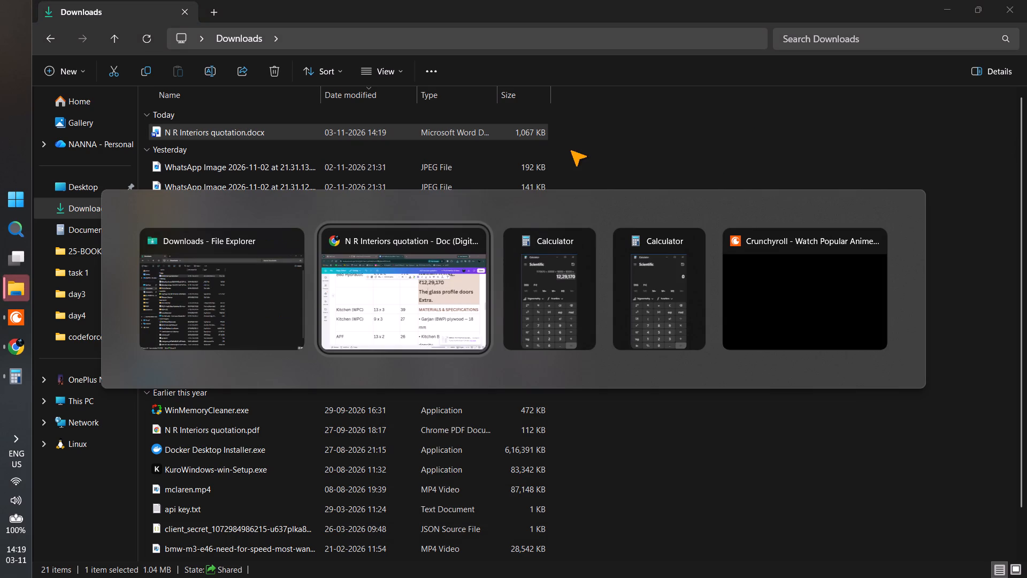
Switch to the Canva Quote Conversion chat in ChatGPT and clear the unsent message draft.
{"action": "left_click", "coordinate": [309, 0]}
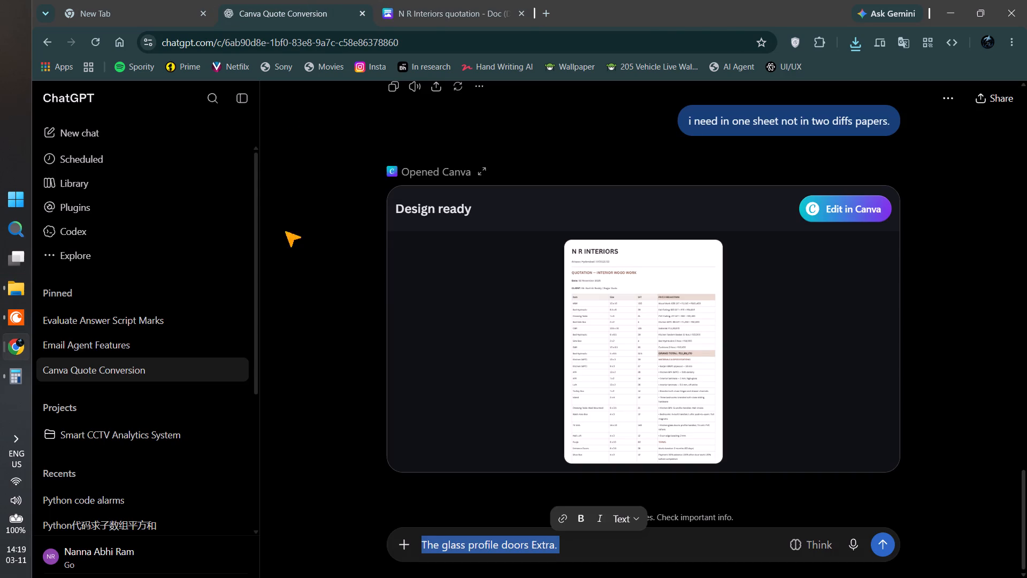
{"action": "left_click", "coordinate": [662, 527]}
{"action": "left_click", "coordinate": [652, 545]}
{"action": "key", "text": "ctrl+a"}
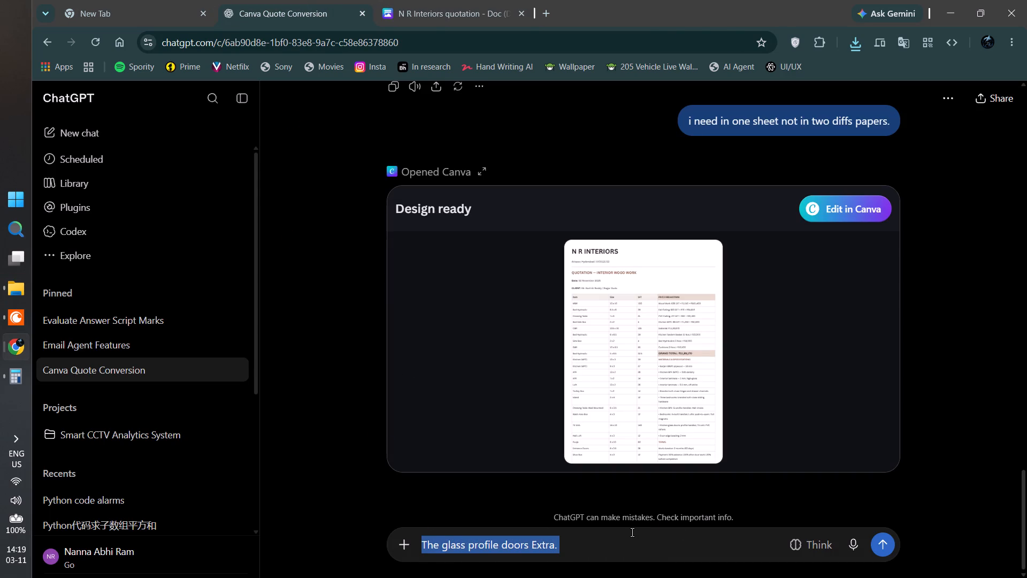
{"action": "key", "text": "BackSpace"}
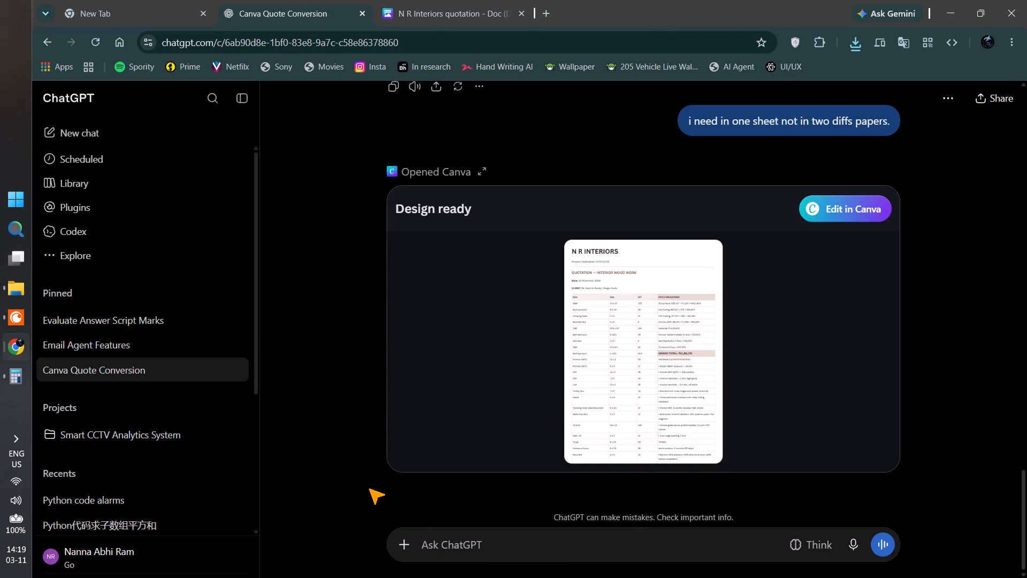
Attach N R Interiors quotation.docx from the Downloads folder to the chat message.
{"action": "left_click", "coordinate": [406, 556]}
{"action": "left_click", "coordinate": [485, 286]}
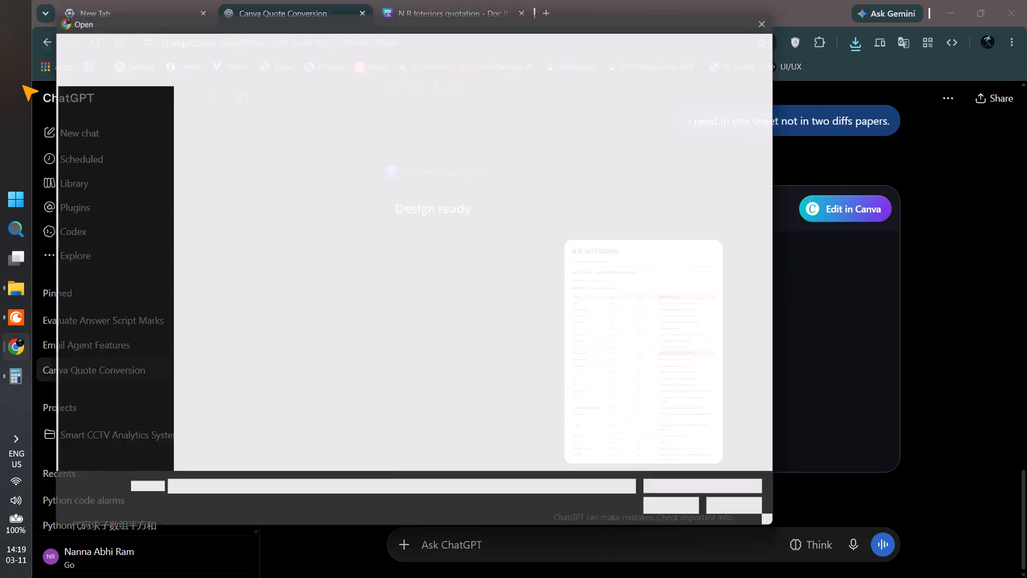
{"action": "left_click", "coordinate": [110, 201]}
{"action": "left_click", "coordinate": [246, 118]}
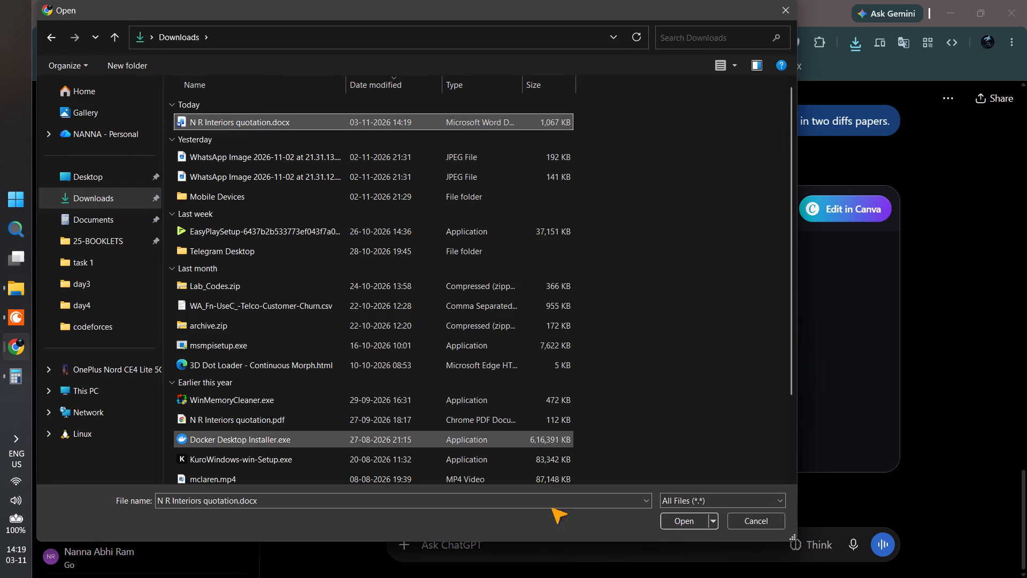
{"action": "left_click", "coordinate": [696, 524]}
{"action": "left_click", "coordinate": [610, 522]}
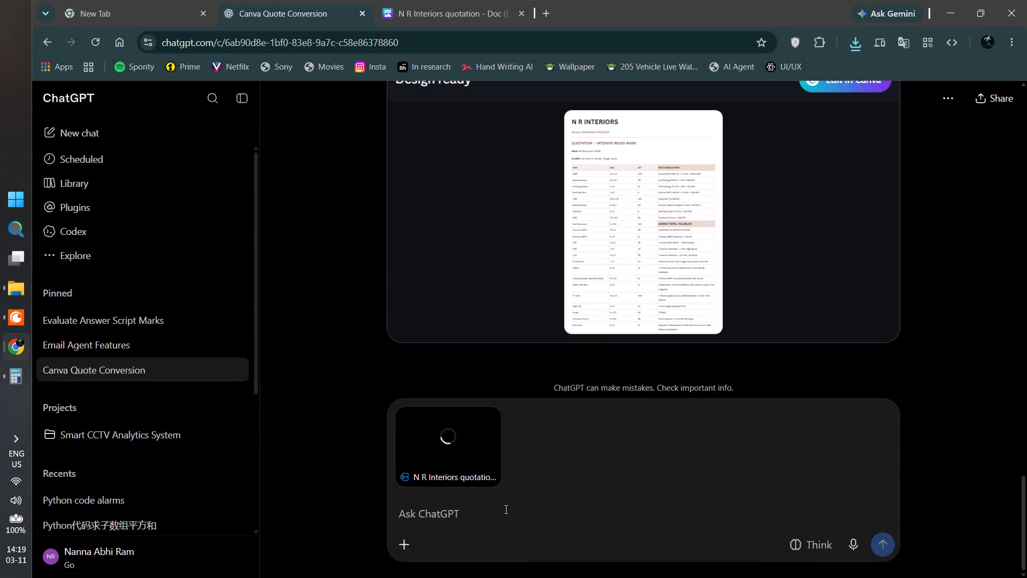
{"action": "type", "text": "can you chan"}
{"action": "key", "text": "BackSpace"}
{"action": "key", "text": "BackSpace"}
{"action": "key", "text": "BackSpace"}
{"action": "key", "text": "BackSpace"}
{"action": "type", "text": "check any miss"}
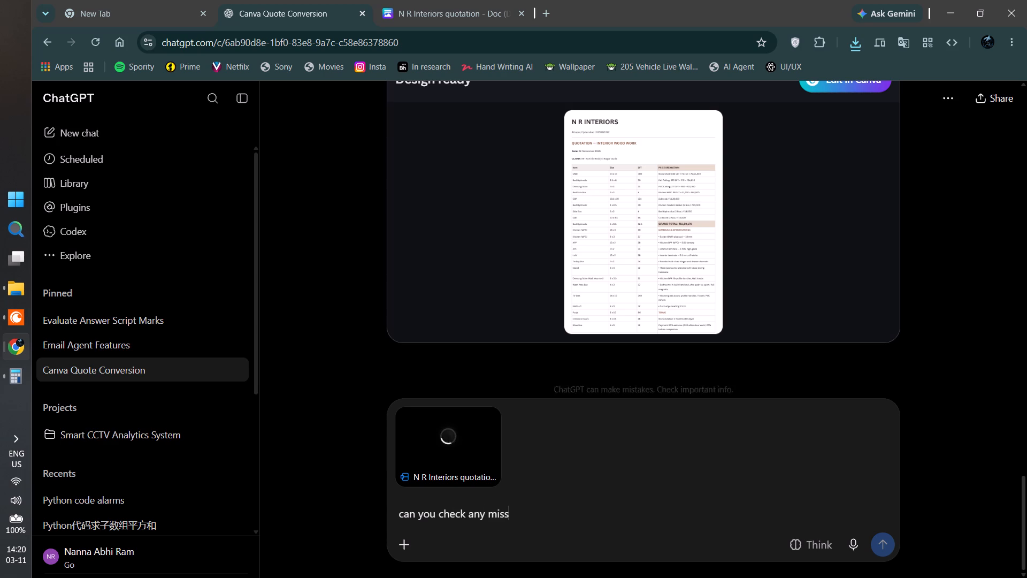
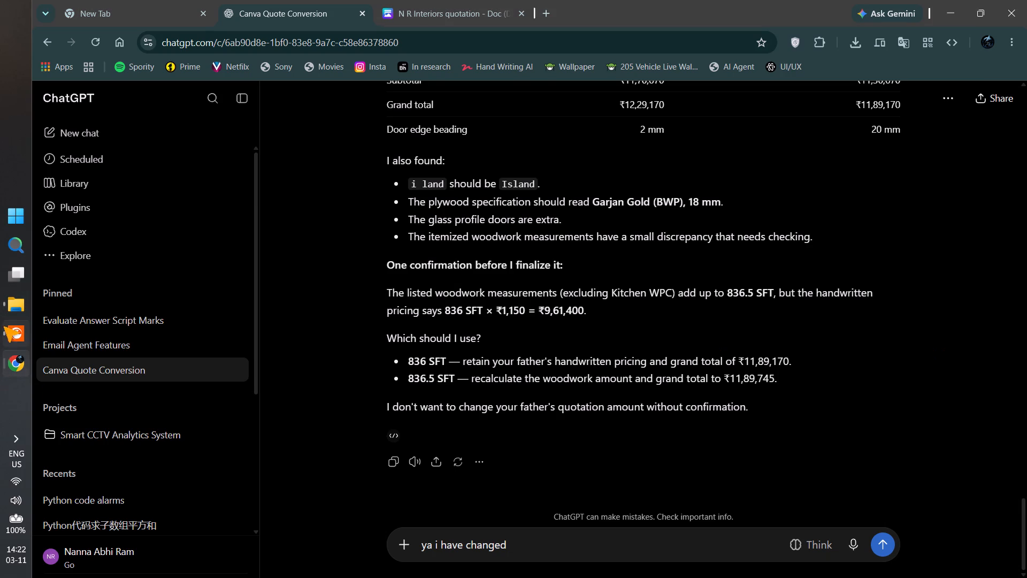
{"action": "left_click", "coordinate": [3, 306]}
{"action": "double_click", "coordinate": [274, 135]}
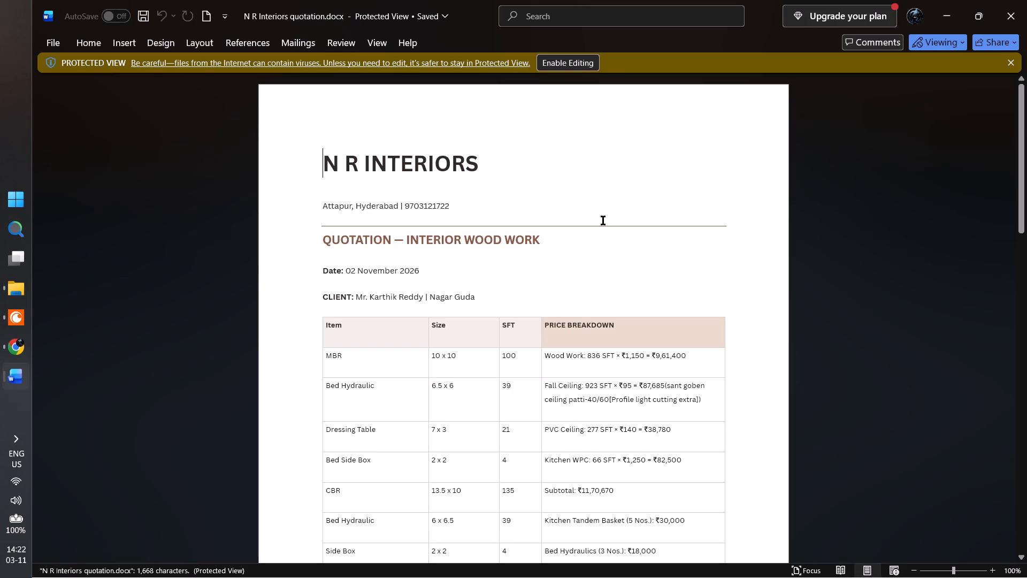
{"action": "left_click", "coordinate": [555, 55]}
Correct the item name "i land" to "island" in the quotation table and save the document.
{"action": "scroll", "coordinate": [551, 203], "scroll_direction": "down", "scroll_amount": 8}
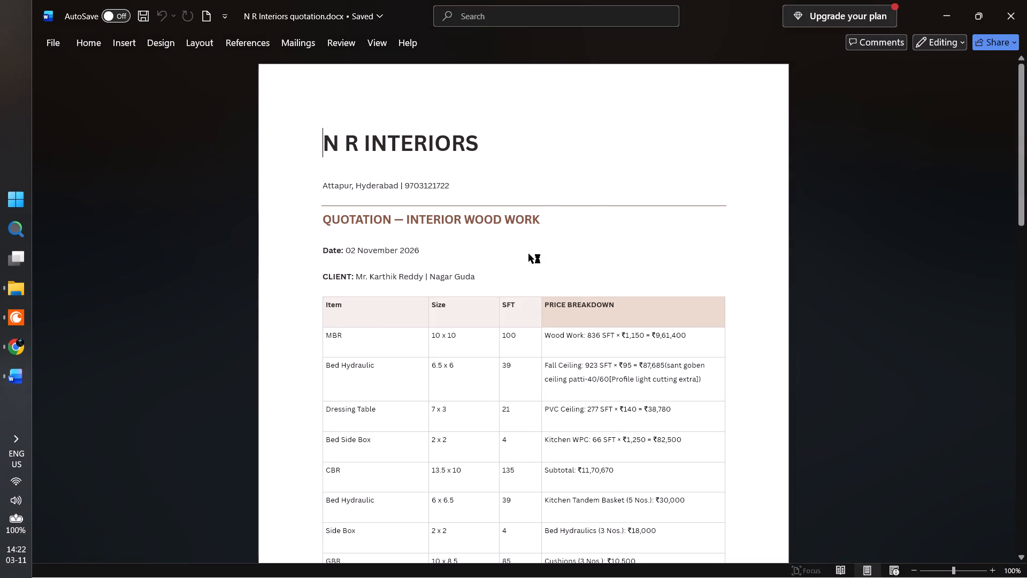
{"action": "scroll", "coordinate": [467, 290], "scroll_direction": "down", "scroll_amount": 2}
{"action": "scroll", "coordinate": [389, 185], "scroll_direction": "down", "scroll_amount": 3}
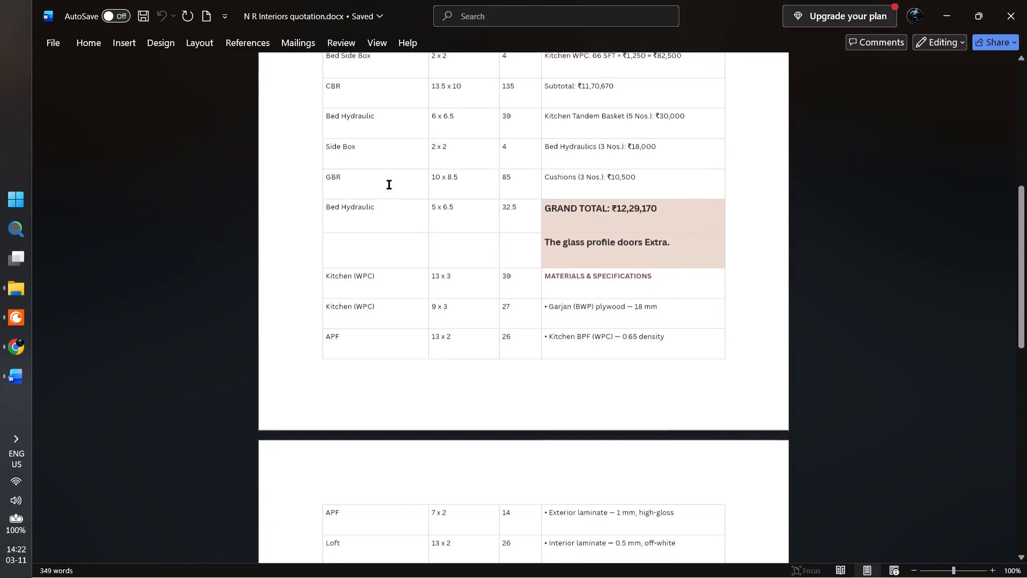
{"action": "scroll", "coordinate": [389, 185], "scroll_direction": "down", "scroll_amount": 6}
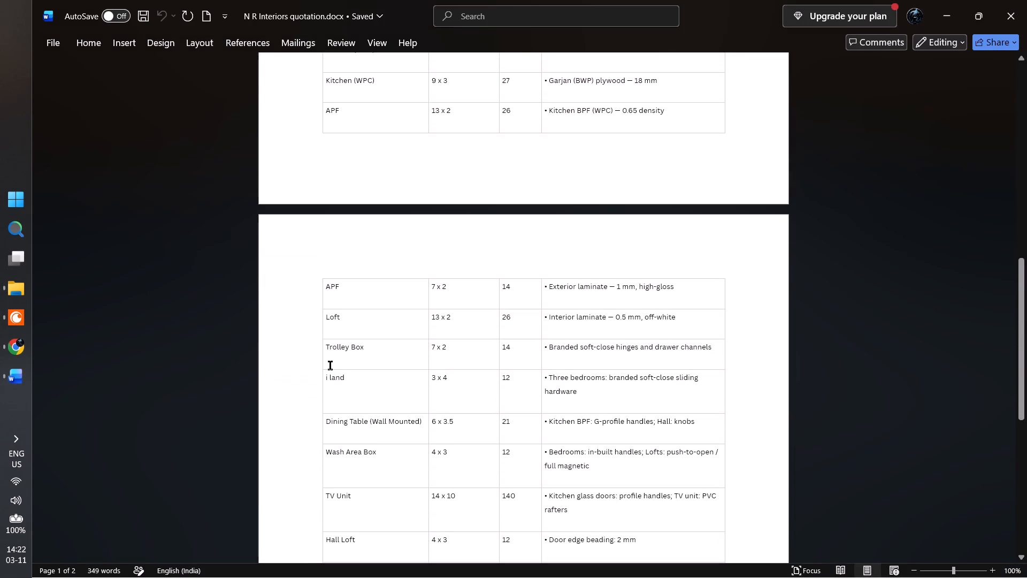
{"action": "left_click", "coordinate": [328, 378]}
{"action": "key", "text": "Delete"}
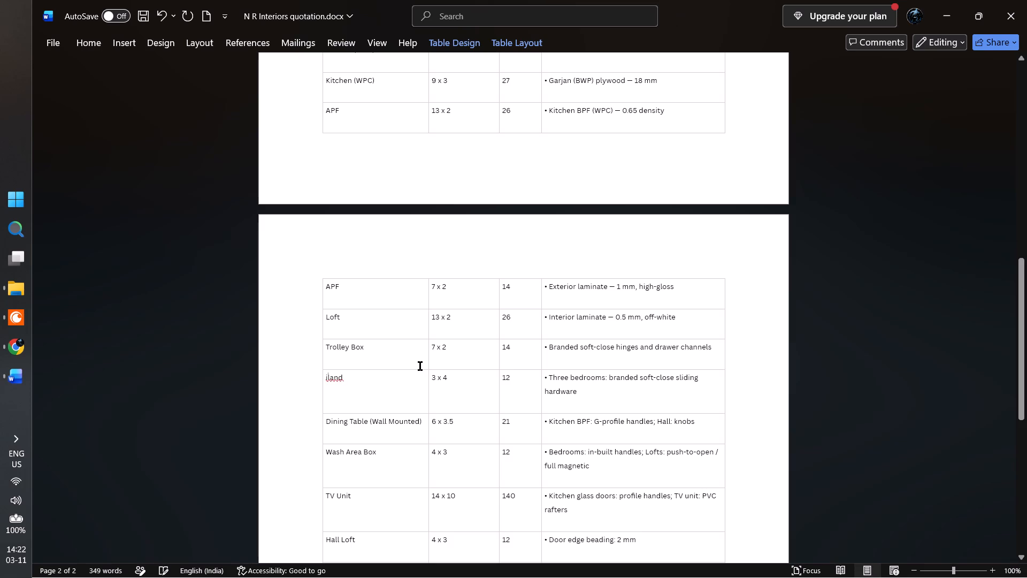
{"action": "key", "text": "s"}
{"action": "key", "text": "ctrl+s"}
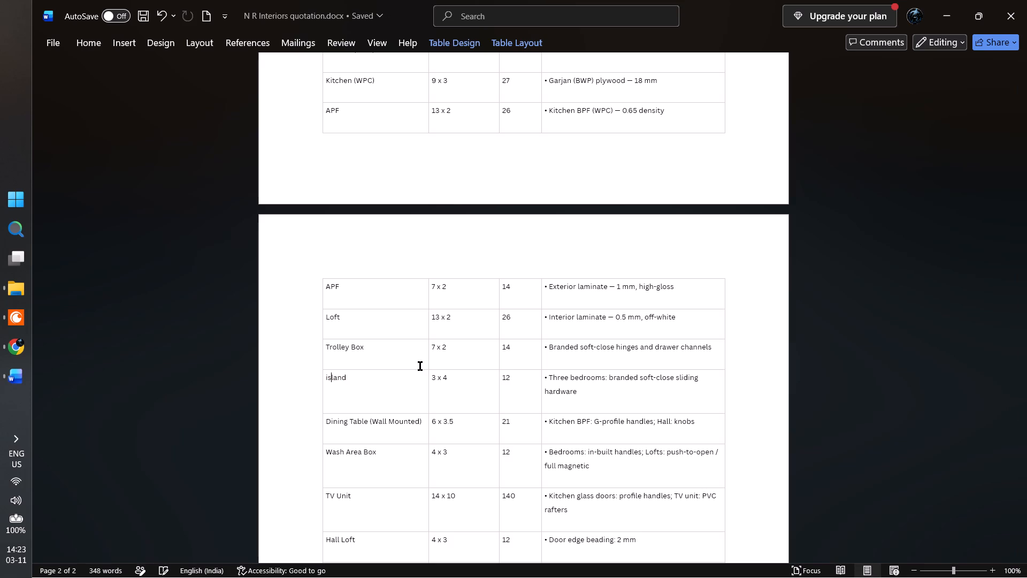
Close the Downloads window and return to the ChatGPT conversation in Chrome.
{"action": "key", "text": "alt+Tab"}
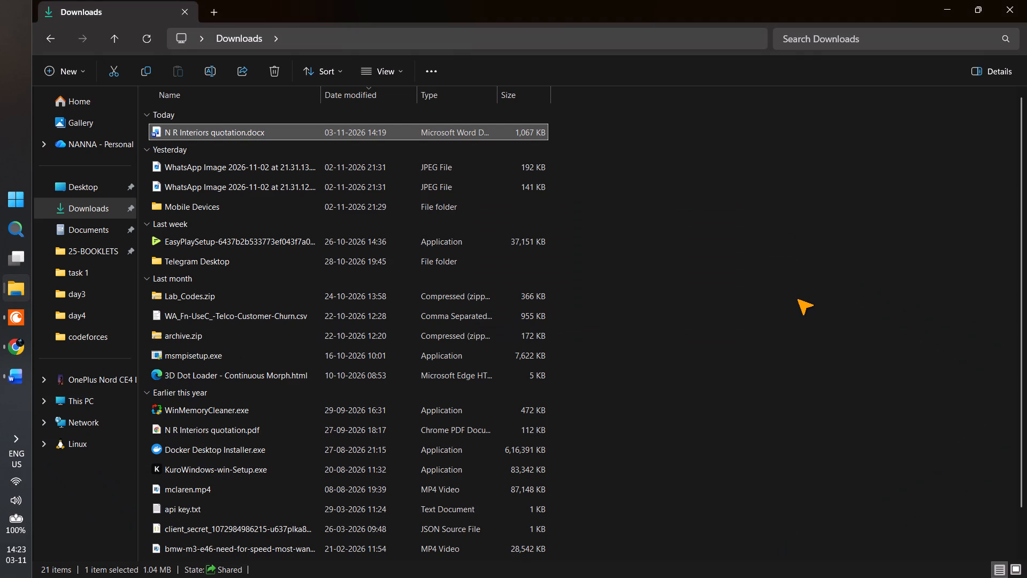
{"action": "left_click", "coordinate": [1026, 0]}
{"action": "key", "text": "alt+Tab"}
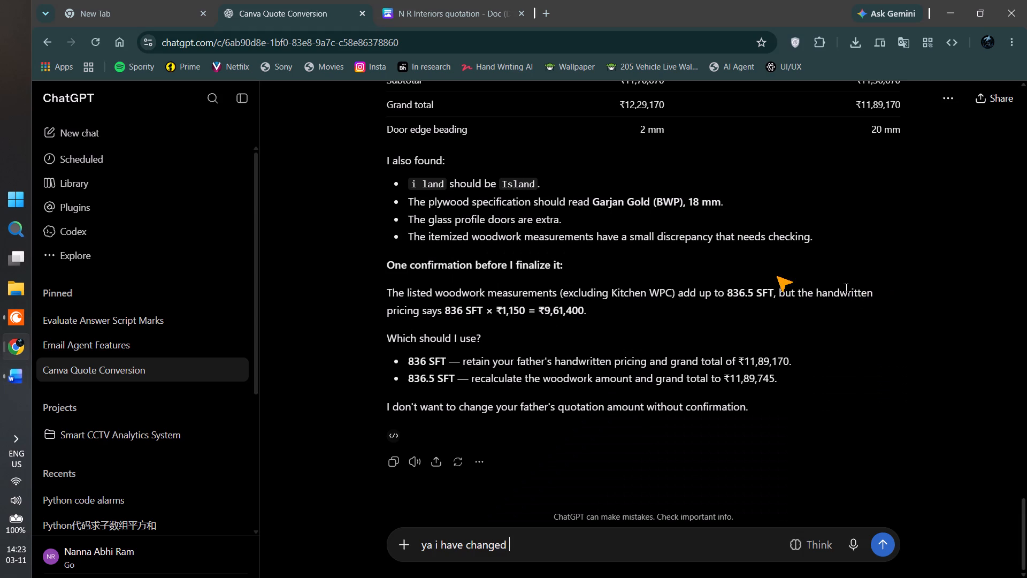
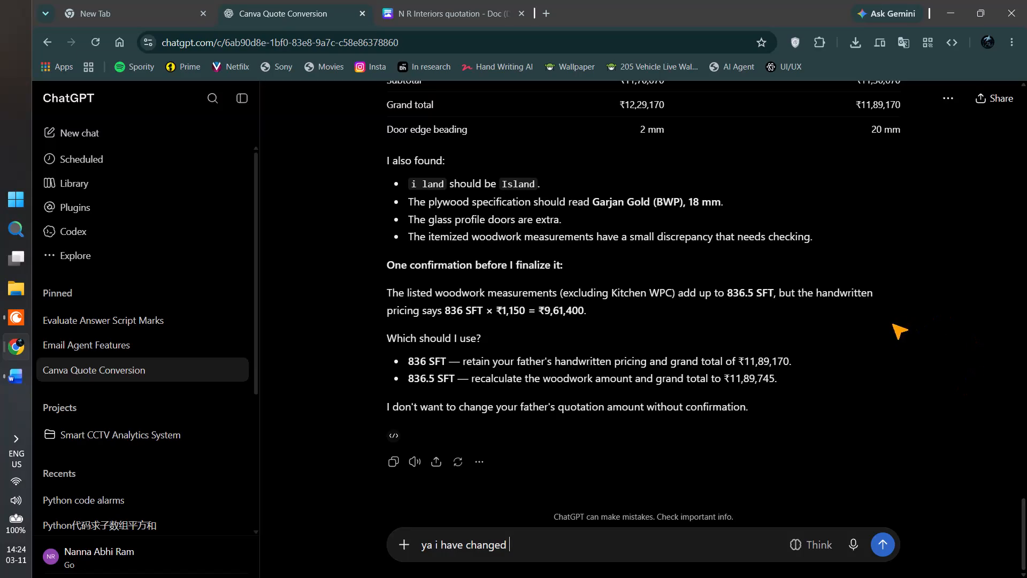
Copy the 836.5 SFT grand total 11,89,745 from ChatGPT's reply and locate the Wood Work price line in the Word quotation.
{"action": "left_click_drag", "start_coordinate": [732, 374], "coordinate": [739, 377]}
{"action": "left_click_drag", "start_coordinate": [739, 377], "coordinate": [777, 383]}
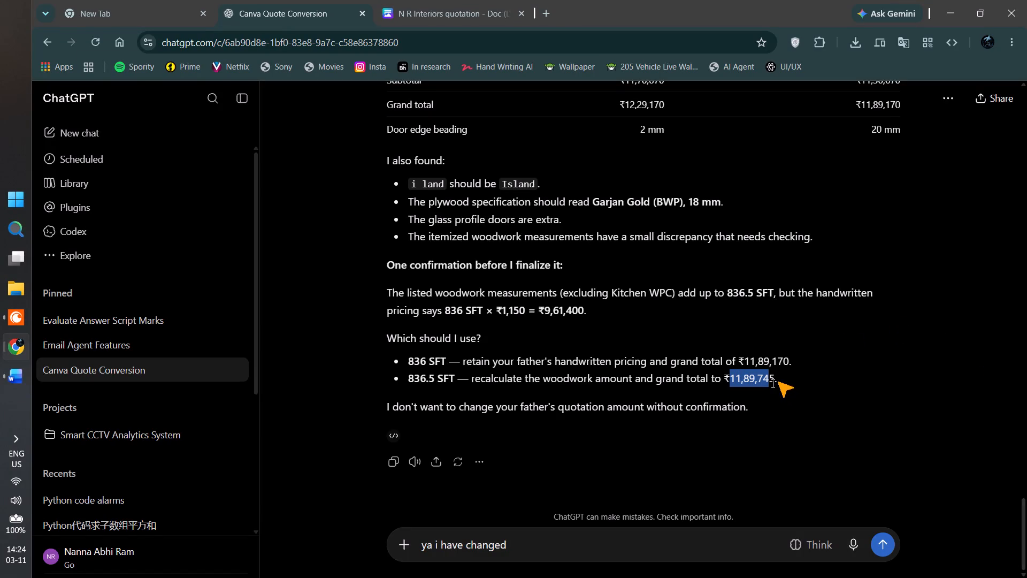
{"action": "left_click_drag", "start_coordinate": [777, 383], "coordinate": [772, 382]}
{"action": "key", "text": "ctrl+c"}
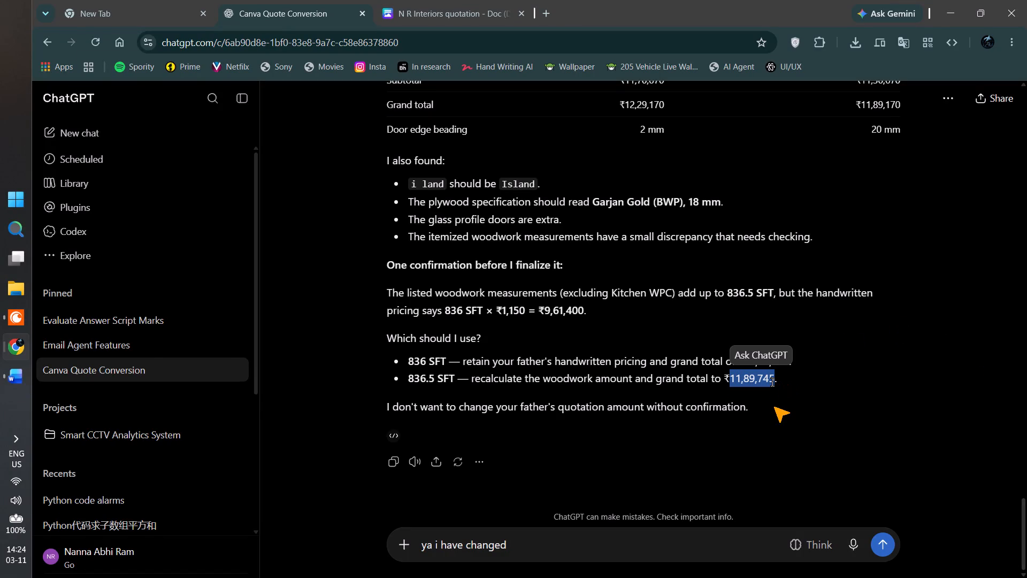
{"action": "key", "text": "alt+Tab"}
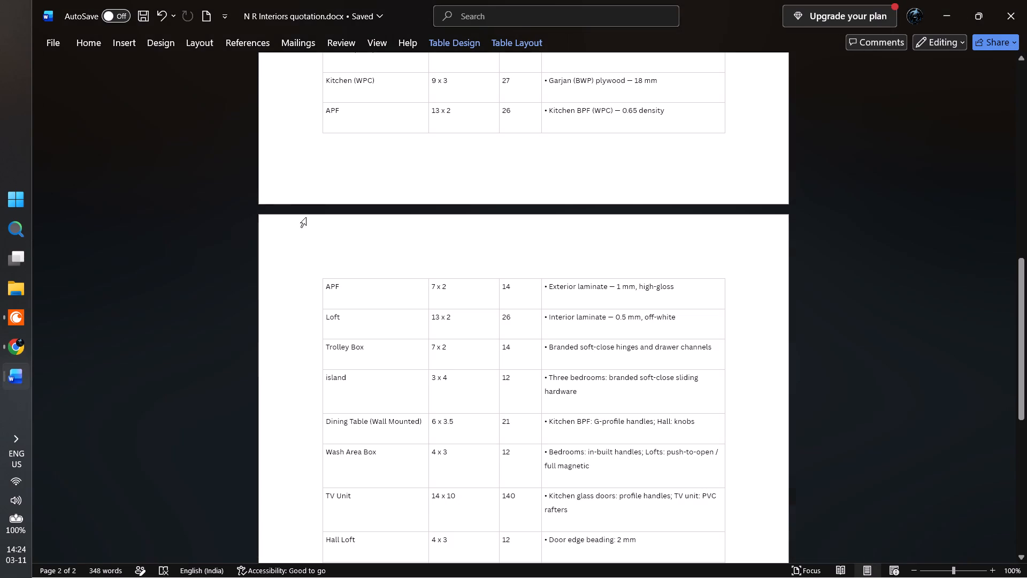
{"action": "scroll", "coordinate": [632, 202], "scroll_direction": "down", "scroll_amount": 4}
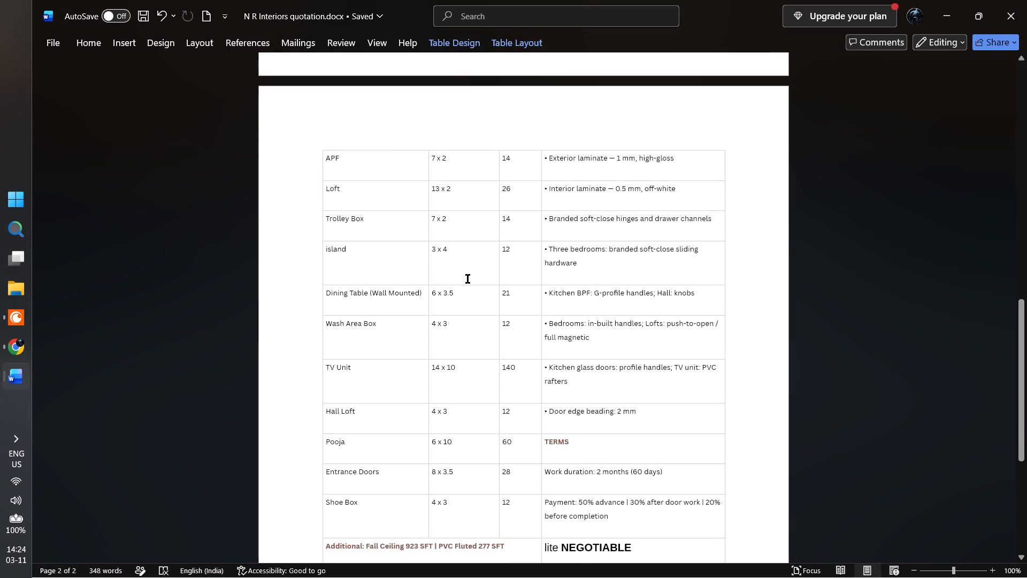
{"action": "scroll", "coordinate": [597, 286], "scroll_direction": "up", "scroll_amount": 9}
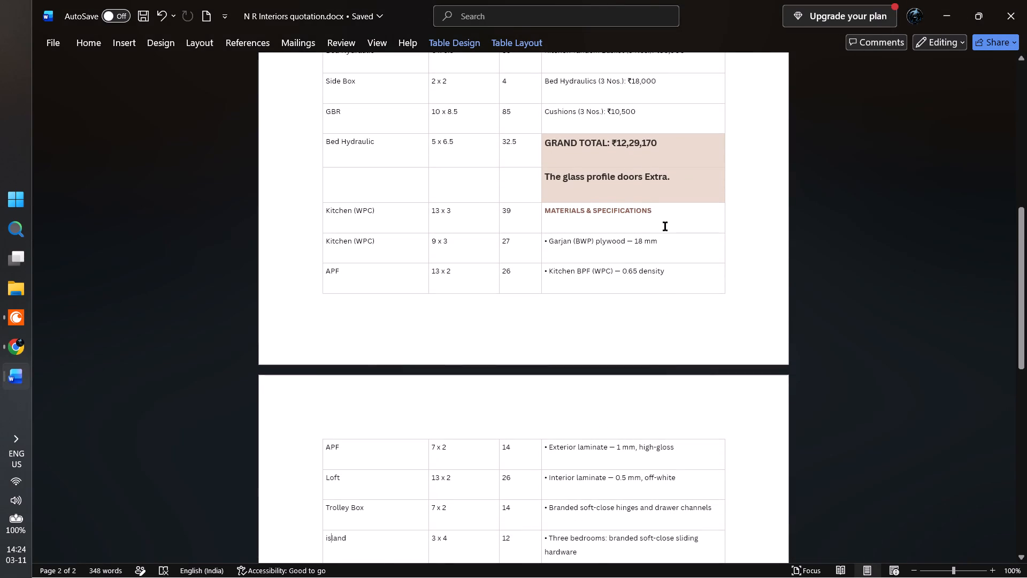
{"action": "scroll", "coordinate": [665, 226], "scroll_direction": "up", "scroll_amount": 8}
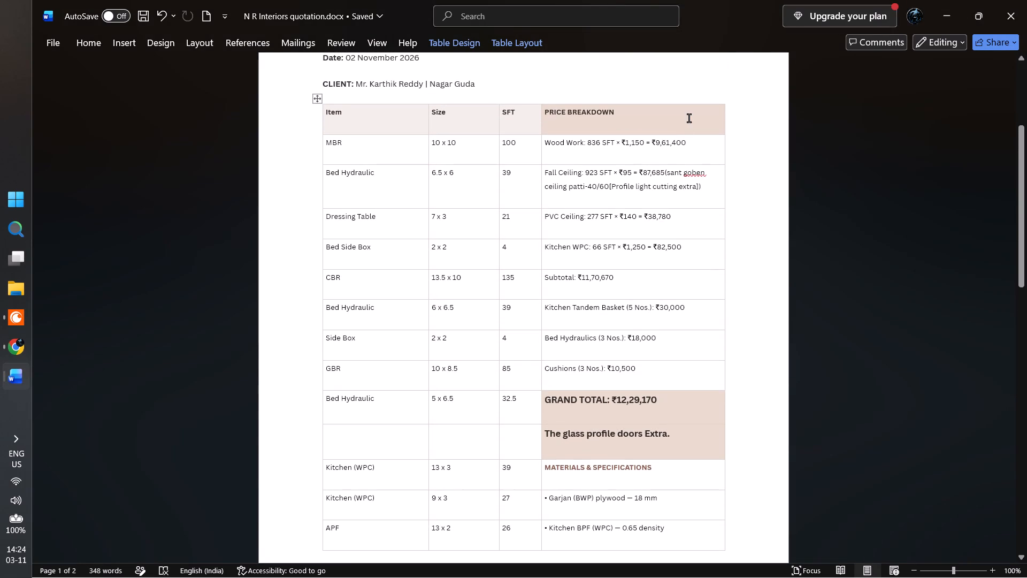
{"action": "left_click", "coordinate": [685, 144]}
{"action": "key", "text": "alt+Tab"}
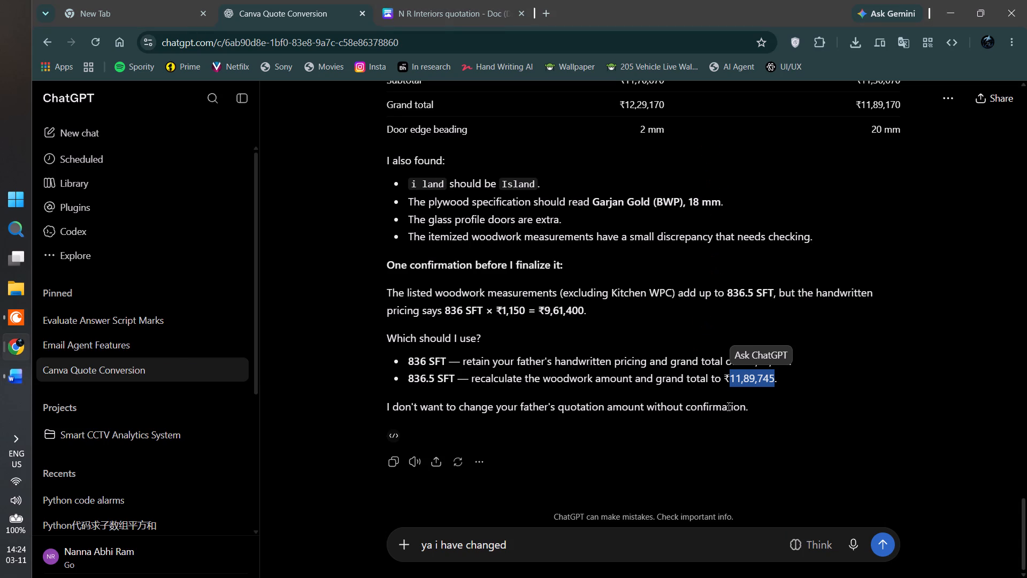
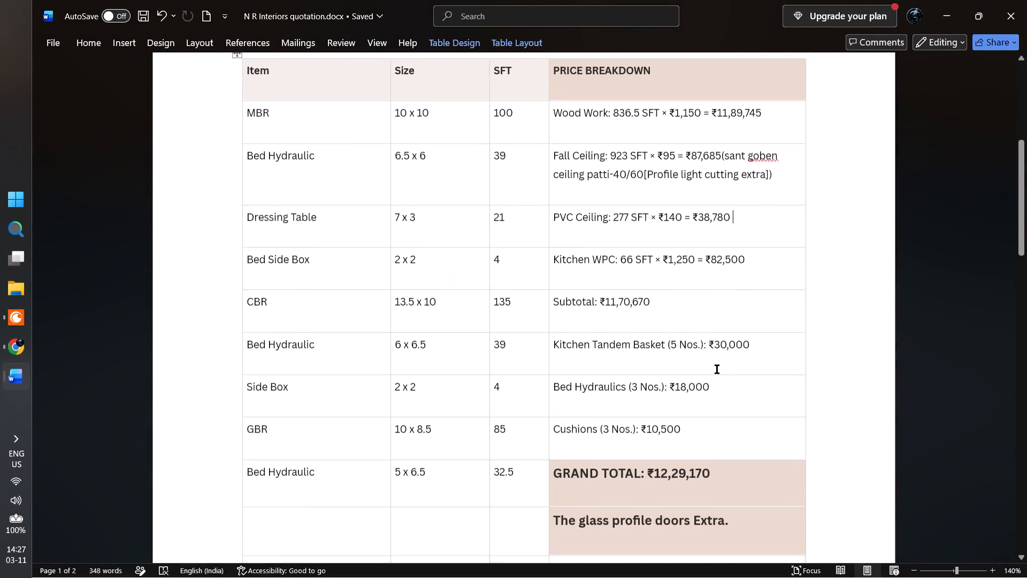
{"action": "scroll", "coordinate": [717, 369], "scroll_direction": "down", "scroll_amount": 3}
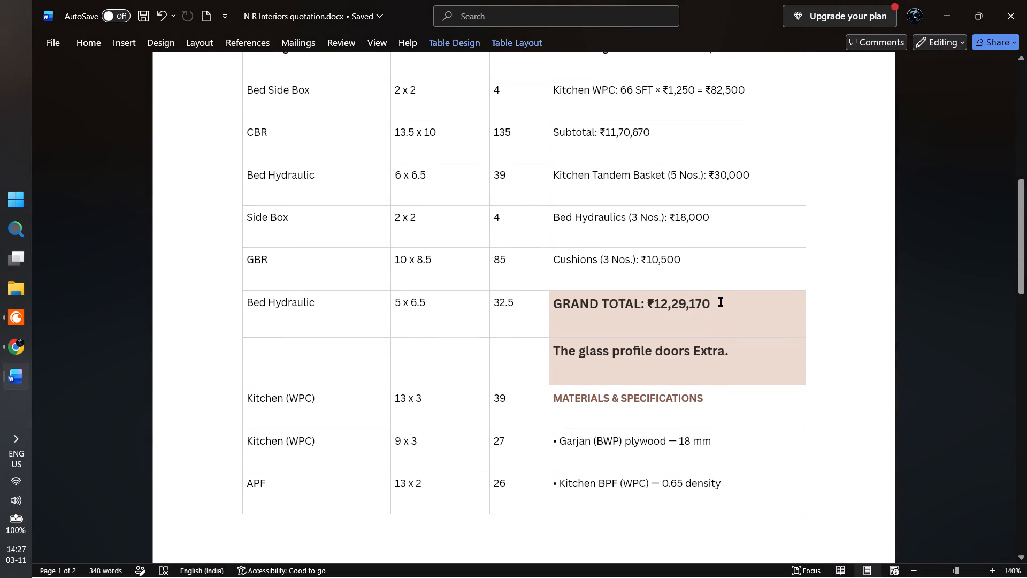
{"action": "left_click", "coordinate": [724, 301]}
{"action": "scroll", "coordinate": [726, 299], "scroll_direction": "up", "scroll_amount": 2}
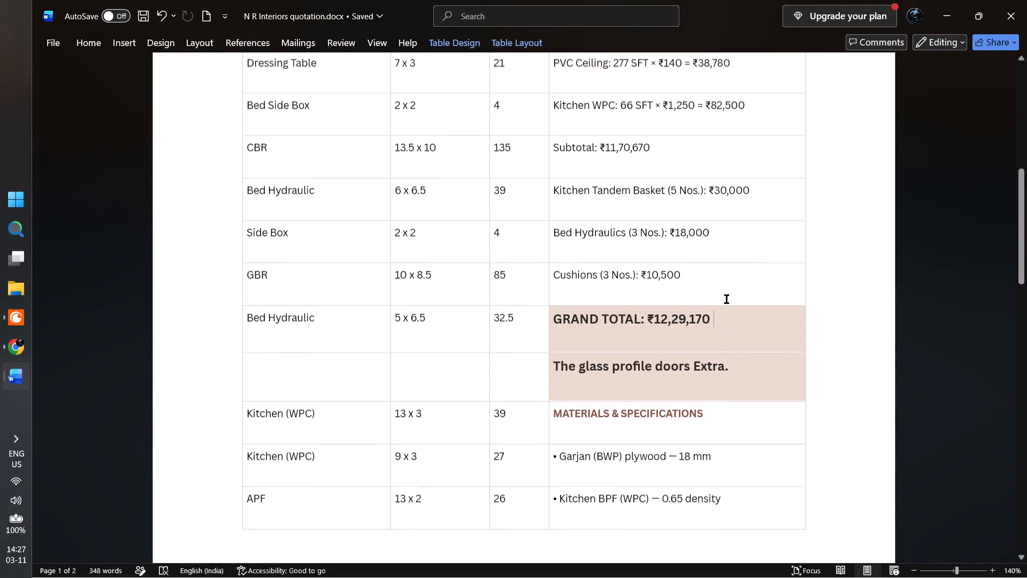
{"action": "scroll", "coordinate": [726, 299], "scroll_direction": "up", "scroll_amount": 1}
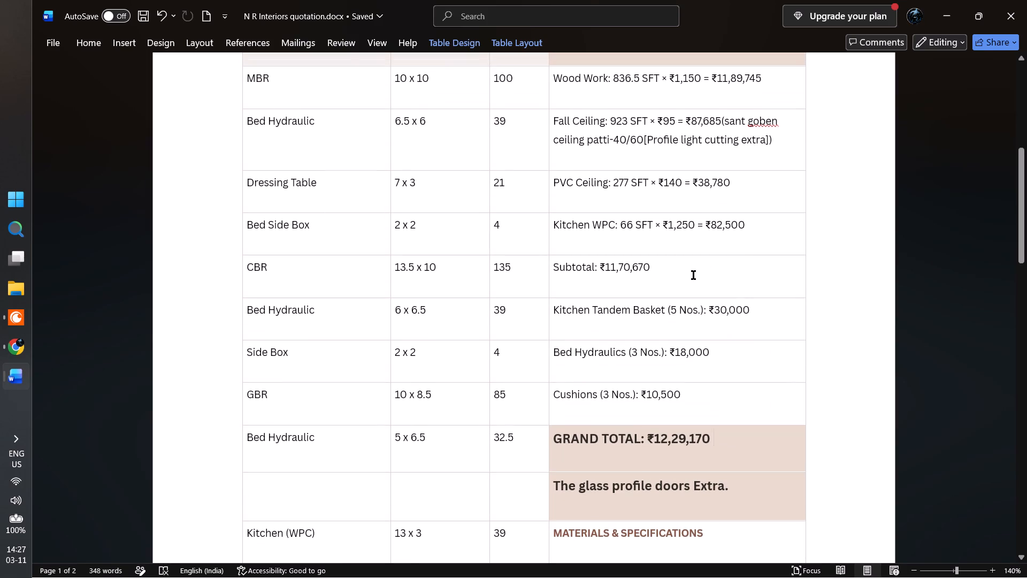
{"action": "left_click", "coordinate": [658, 266]}
{"action": "key", "text": "ctrl+z"}
{"action": "key", "text": "ctrl+z"}
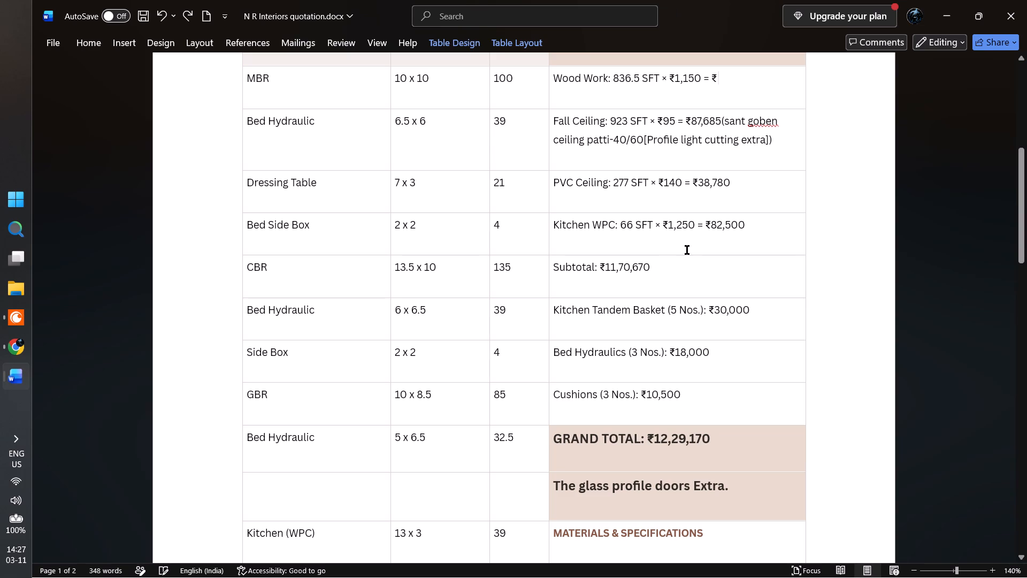
{"action": "key", "text": "ctrl+z"}
{"action": "key", "text": "ctrl+z"}
{"action": "key", "text": "ctrl+z"}
{"action": "key", "text": "ctrl+z"}
{"action": "key", "text": "ctrl+z"}
{"action": "key", "text": "ctrl+z"}
{"action": "left_click", "coordinate": [680, 262]}
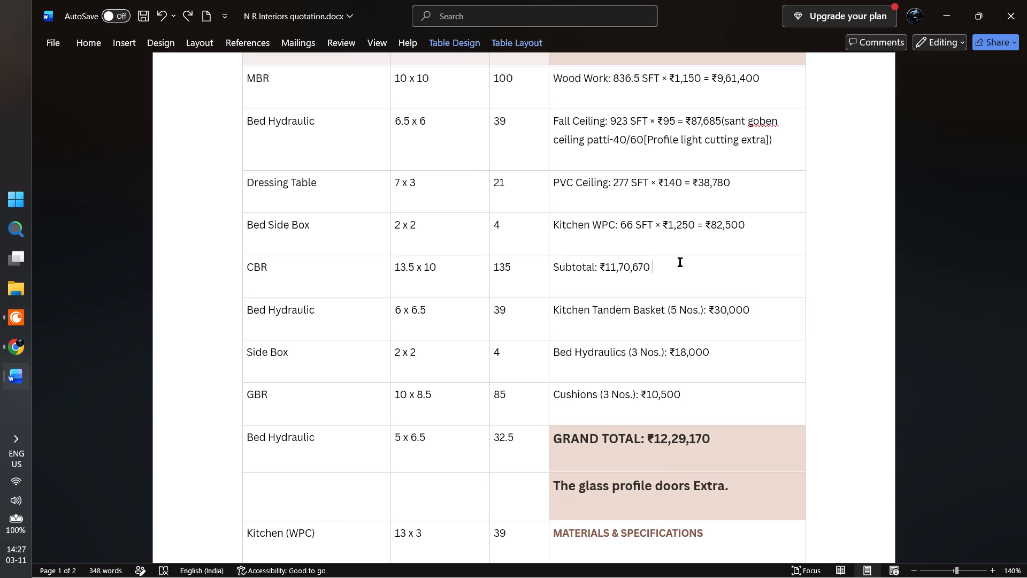
Correct the Wood Work amount in the price breakdown to ₹9,61,975.
{"action": "right_click", "coordinate": [931, 246]}
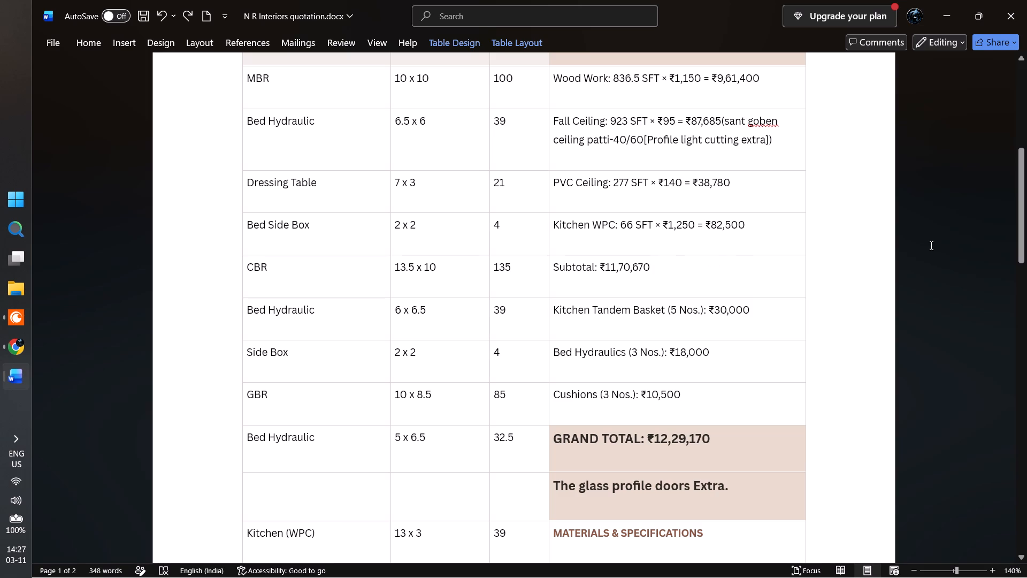
{"action": "left_click", "coordinate": [704, 362]}
{"action": "scroll", "coordinate": [746, 307], "scroll_direction": "up", "scroll_amount": 6, "text": "ctrl"}
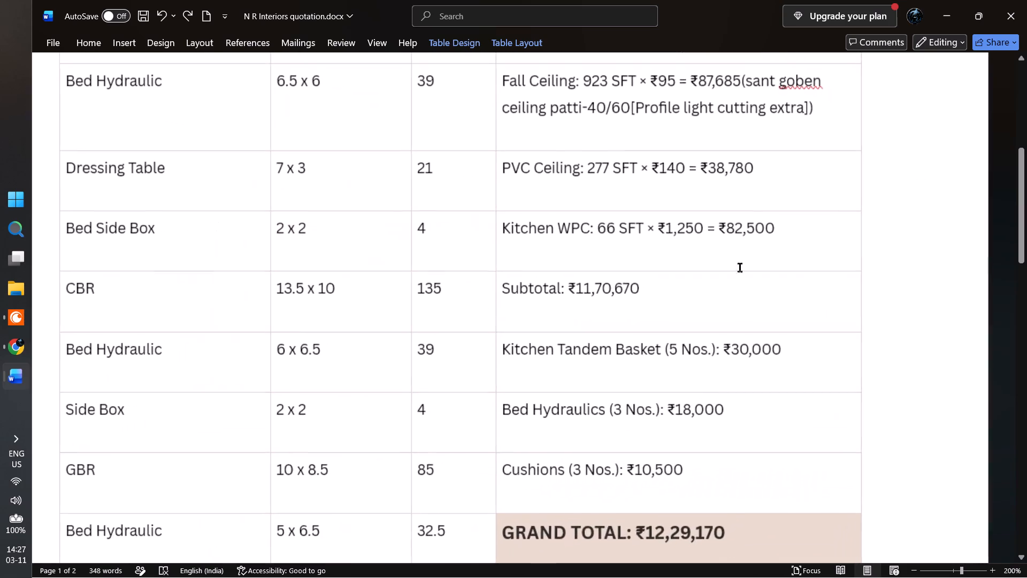
{"action": "scroll", "coordinate": [738, 224], "scroll_direction": "up", "scroll_amount": 6}
{"action": "scroll", "coordinate": [808, 374], "scroll_direction": "down", "scroll_amount": 1, "text": "ctrl"}
{"action": "scroll", "coordinate": [808, 374], "scroll_direction": "up", "scroll_amount": 6, "text": "ctrl"}
{"action": "scroll", "coordinate": [835, 370], "scroll_direction": "down", "scroll_amount": 1}
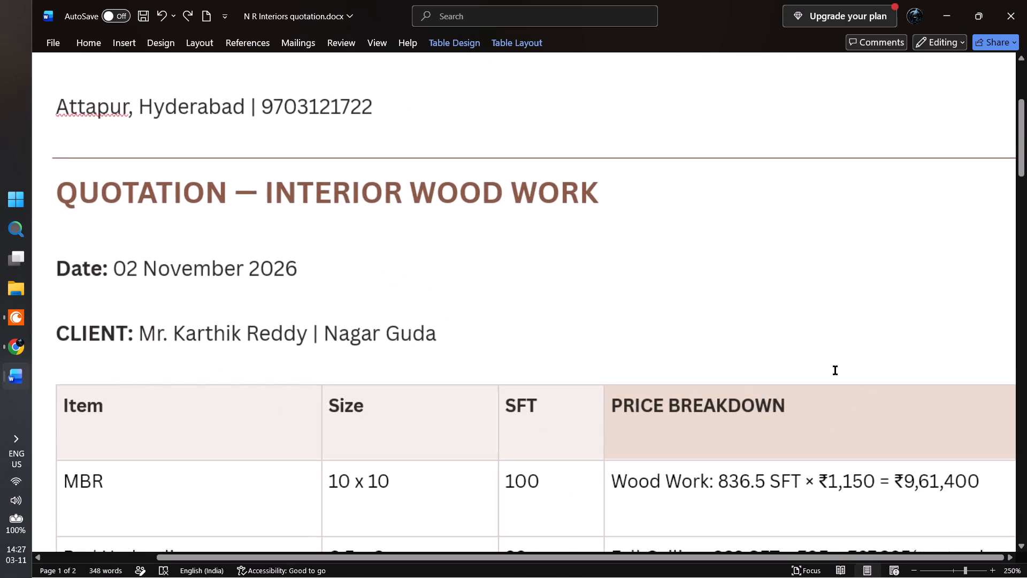
{"action": "scroll", "coordinate": [835, 370], "scroll_direction": "down", "scroll_amount": 4}
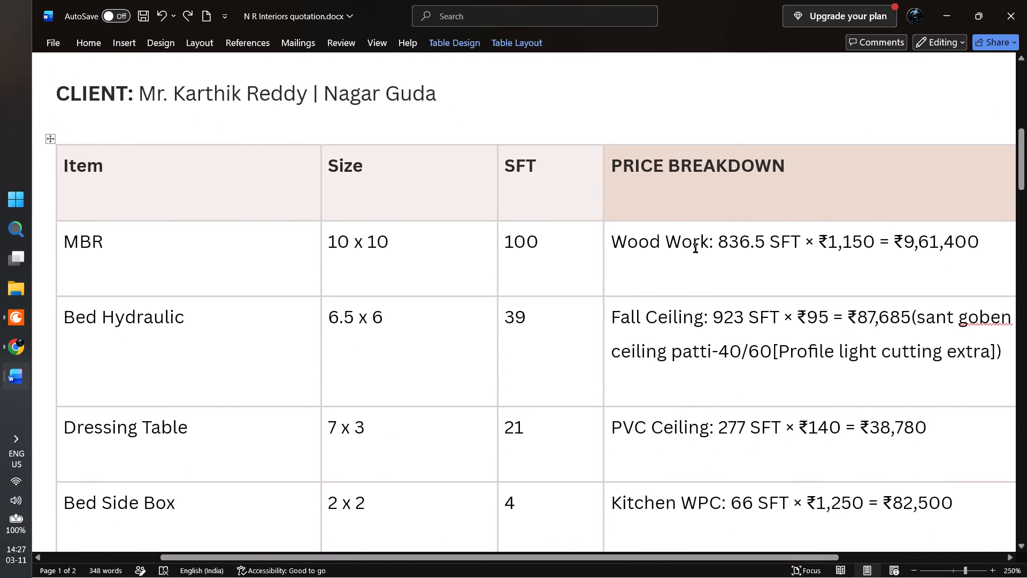
{"action": "scroll", "coordinate": [693, 290], "scroll_direction": "down", "scroll_amount": 1}
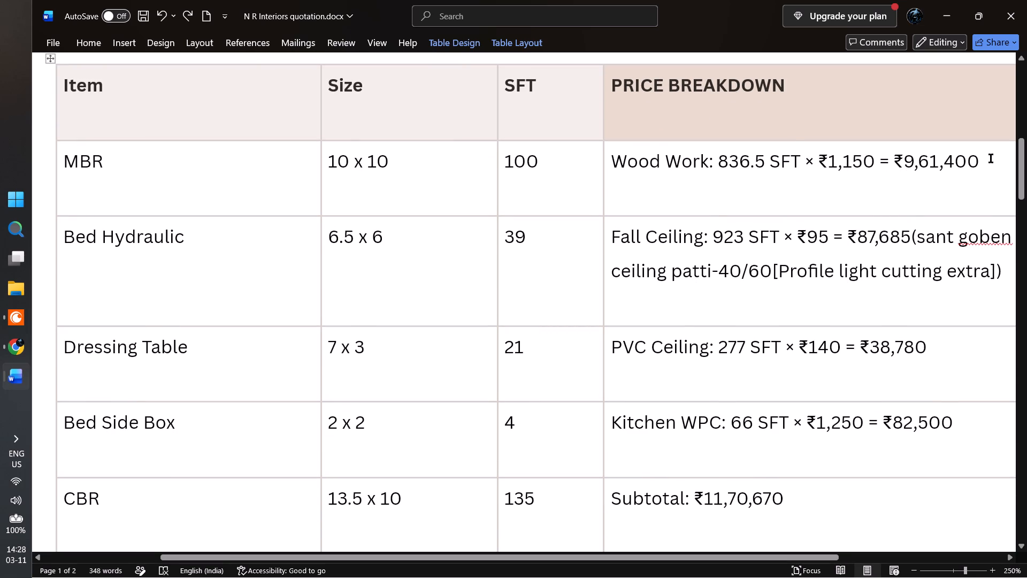
{"action": "left_click_drag", "start_coordinate": [990, 159], "coordinate": [906, 170]}
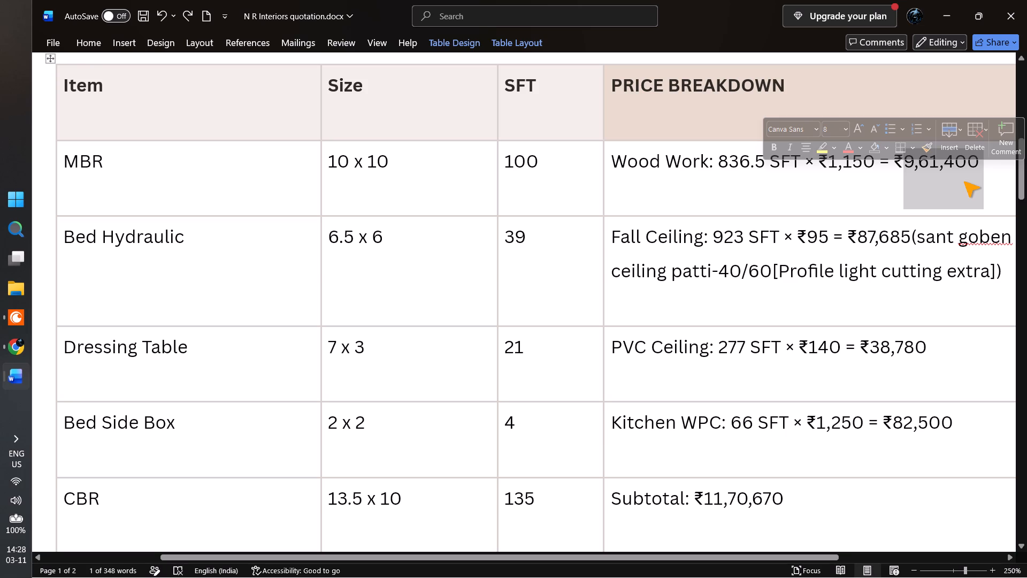
{"action": "left_click", "coordinate": [944, 195]}
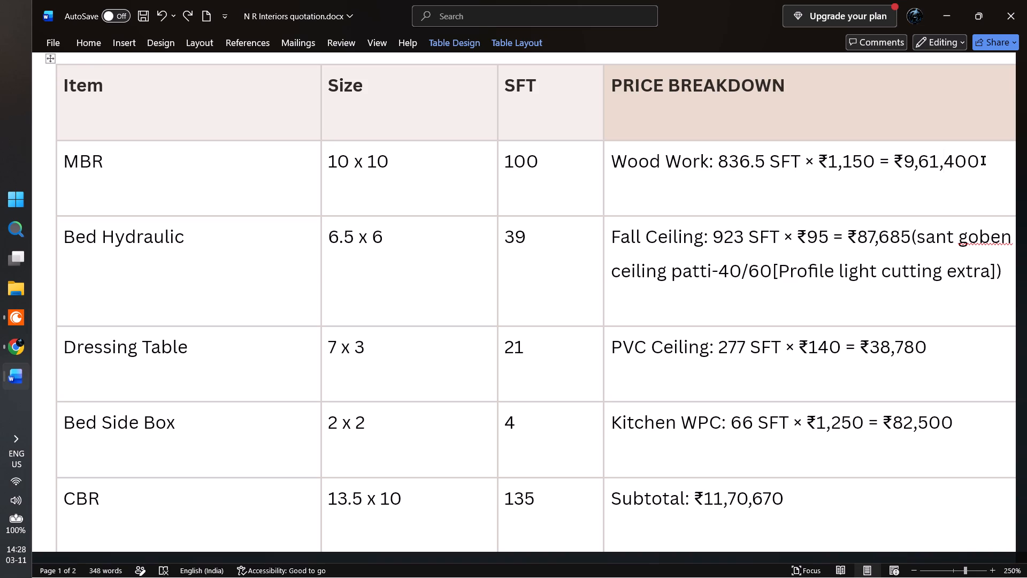
{"action": "key", "text": "Right"}
{"action": "key", "text": "Right"}
{"action": "key", "text": "Right"}
{"action": "key", "text": "BackSpace"}
{"action": "key", "text": "BackSpace"}
{"action": "key", "text": "BackSpace"}
{"action": "type", "text": "975"}
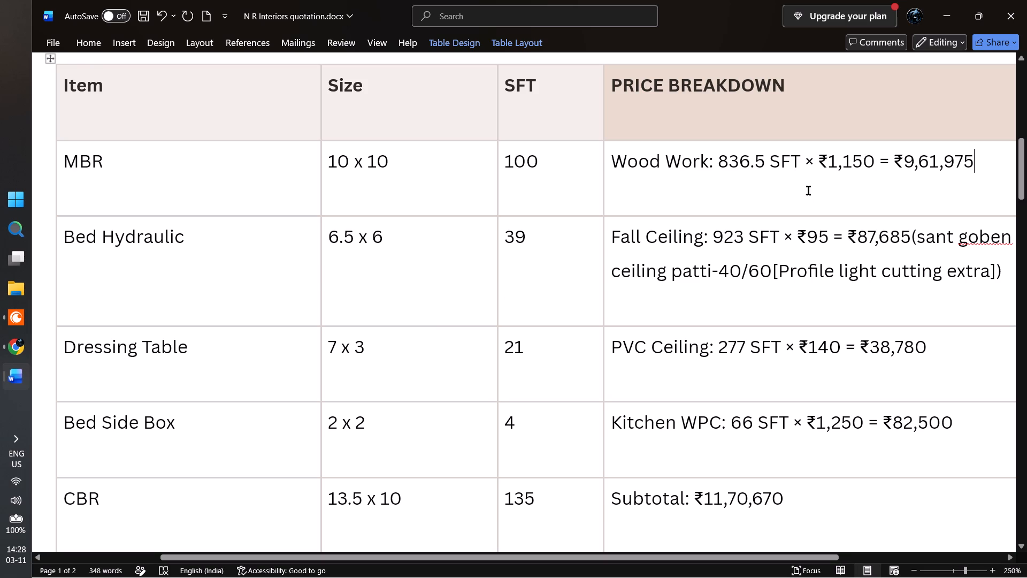
Add the Wood Work, Fall Ceiling, PVC Ceiling and Kitchen WPC amounts in Calculator: 961975 + 87685 + 38780 + 82500.
{"action": "scroll", "coordinate": [944, 208], "scroll_direction": "down", "scroll_amount": 2}
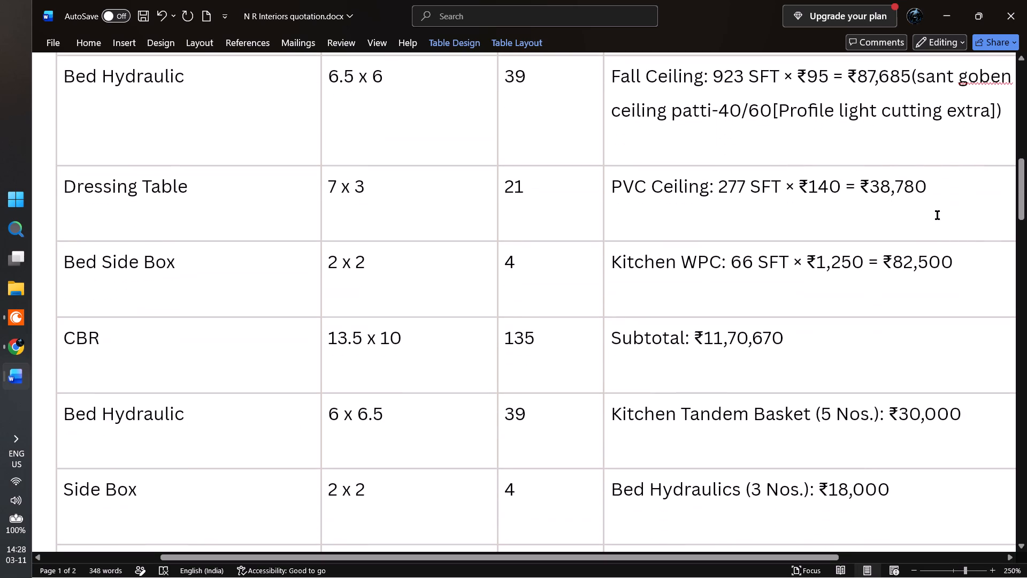
{"action": "left_click", "coordinate": [797, 349]}
{"action": "scroll", "coordinate": [803, 346], "scroll_direction": "up", "scroll_amount": 1}
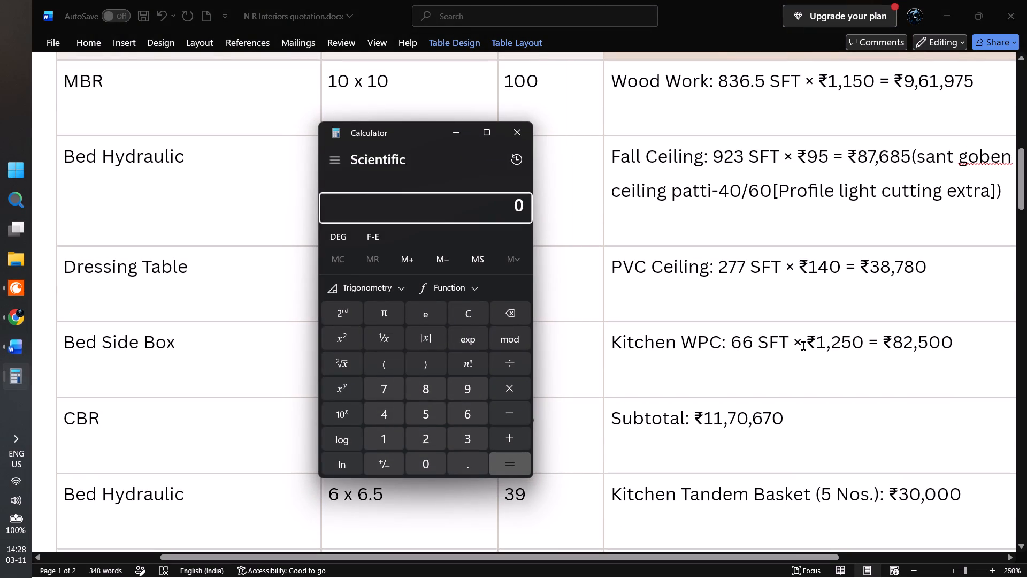
{"action": "key", "text": "9"}
{"action": "type", "text": "61"}
{"action": "key", "text": "9"}
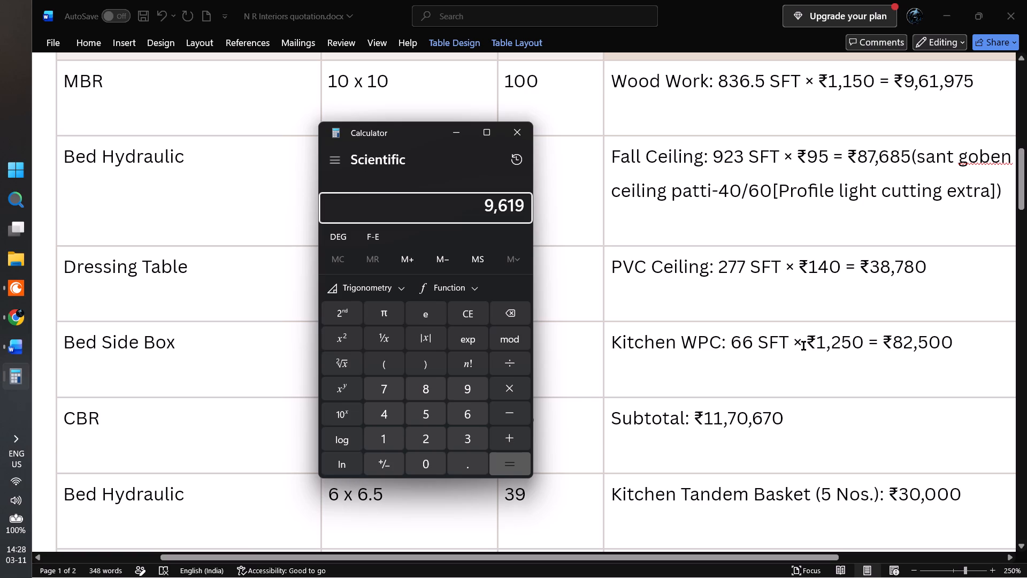
{"action": "type", "text": "75"}
{"action": "key", "text": "plus"}
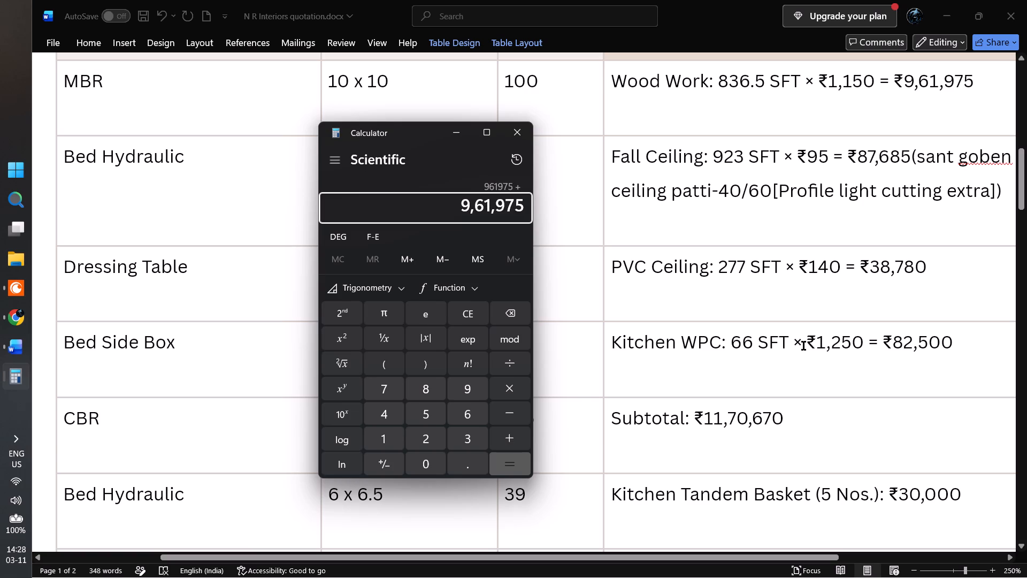
{"action": "type", "text": "87"}
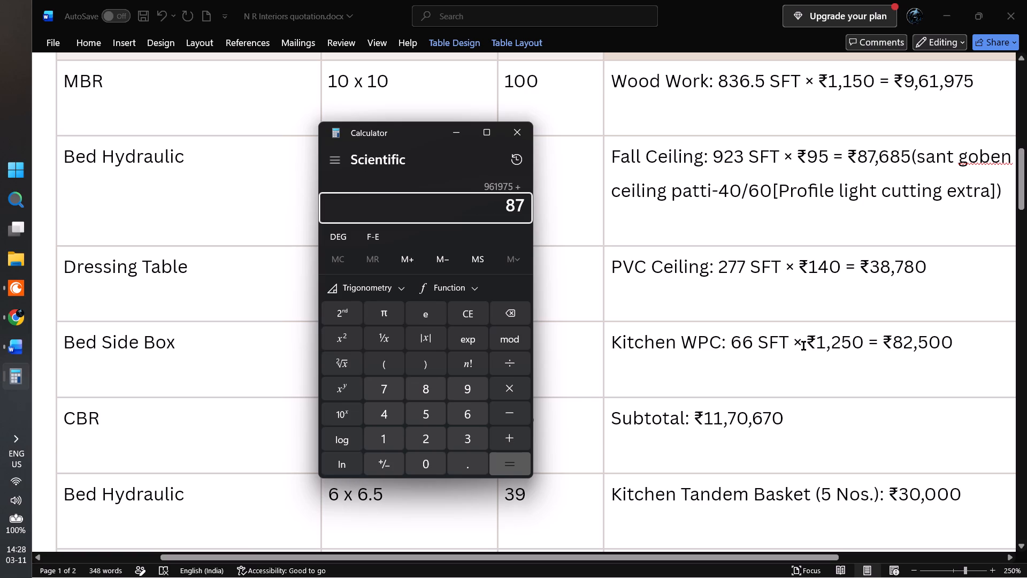
{"action": "type", "text": "68"}
{"action": "key", "text": "5"}
{"action": "key", "text": "plus"}
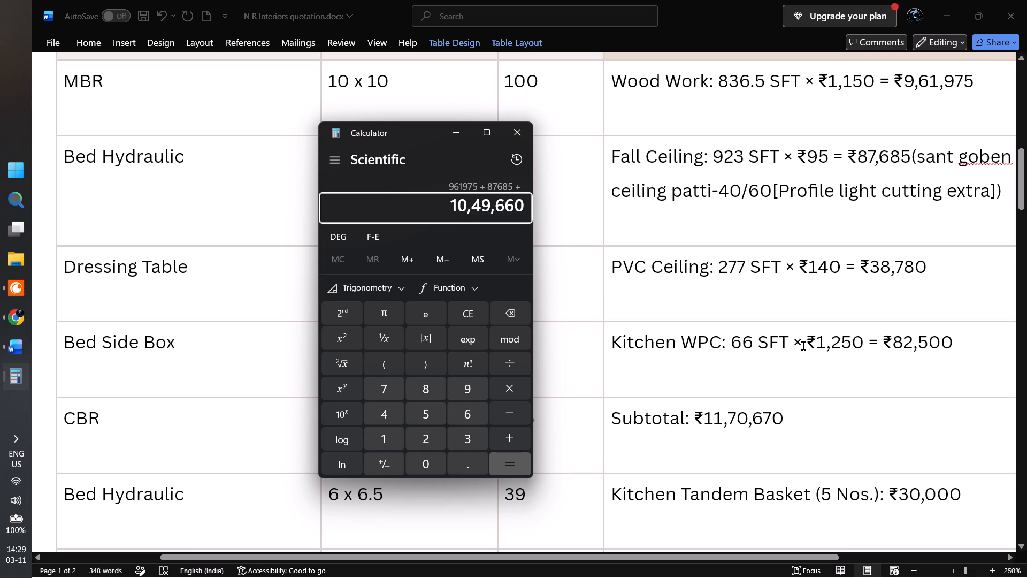
{"action": "type", "text": "38"}
{"action": "key", "text": "7"}
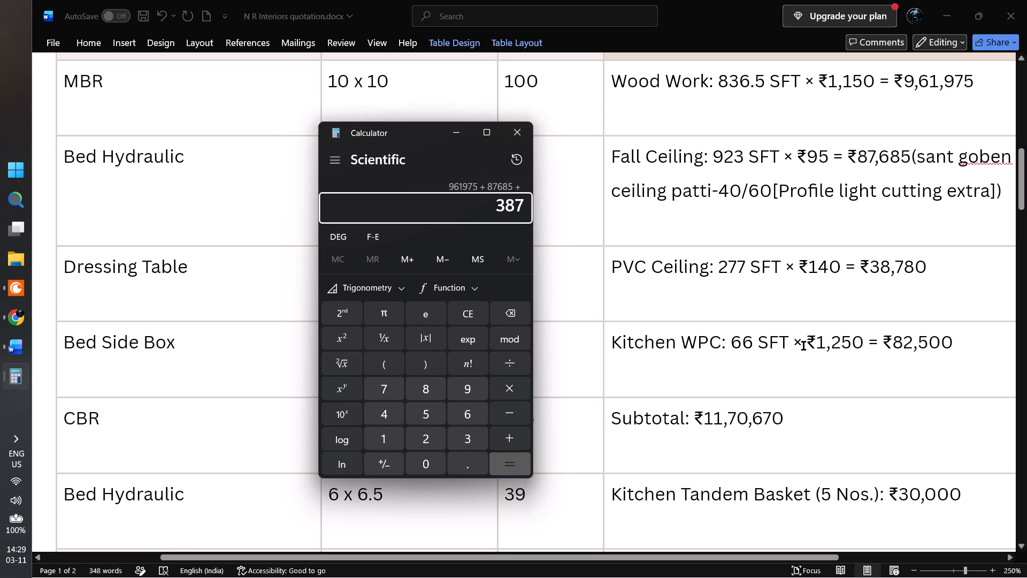
{"action": "type", "text": "80"}
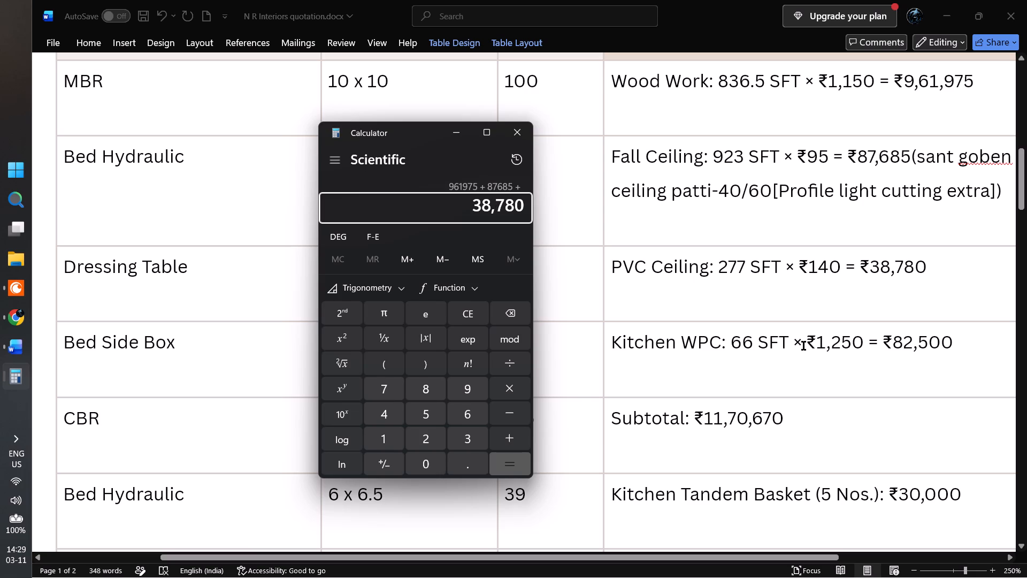
{"action": "key", "text": "plus"}
{"action": "type", "text": "82"}
{"action": "type", "text": "500"}
{"action": "key", "text": "Return"}
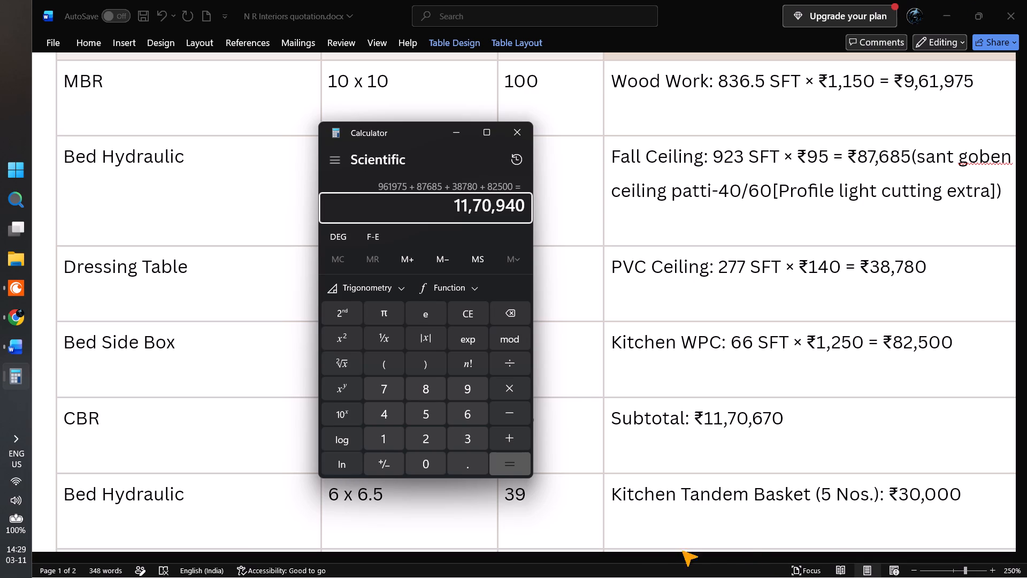
Return to the Word quotation and set the Subtotal in the price breakdown to ₹11,70,940.
{"action": "left_click", "coordinate": [733, 455]}
{"action": "left_click", "coordinate": [791, 422]}
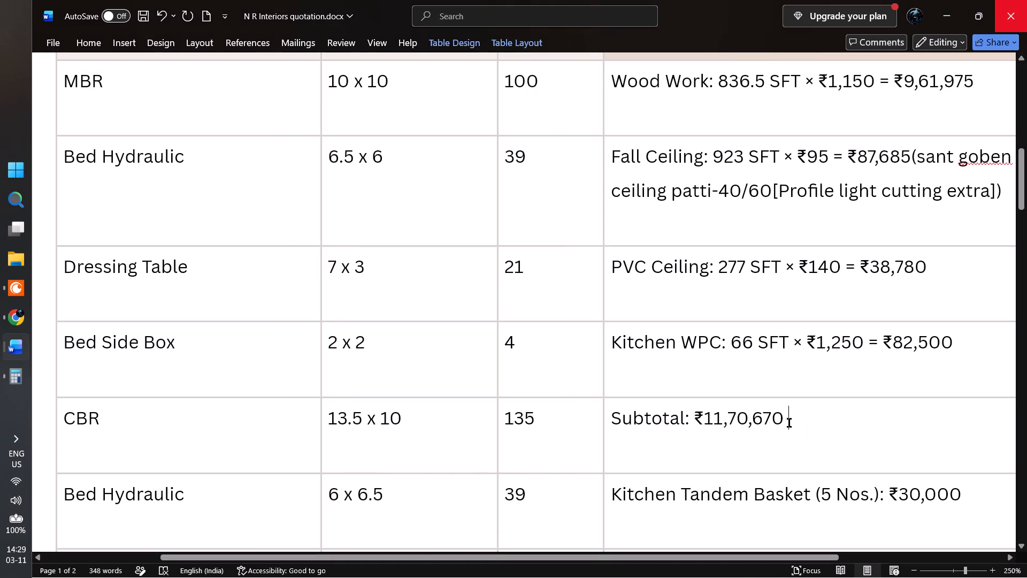
{"action": "key", "text": "BackSpace"}
{"action": "key", "text": "BackSpace"}
{"action": "key", "text": "BackSpace"}
{"action": "key", "text": "BackSpace"}
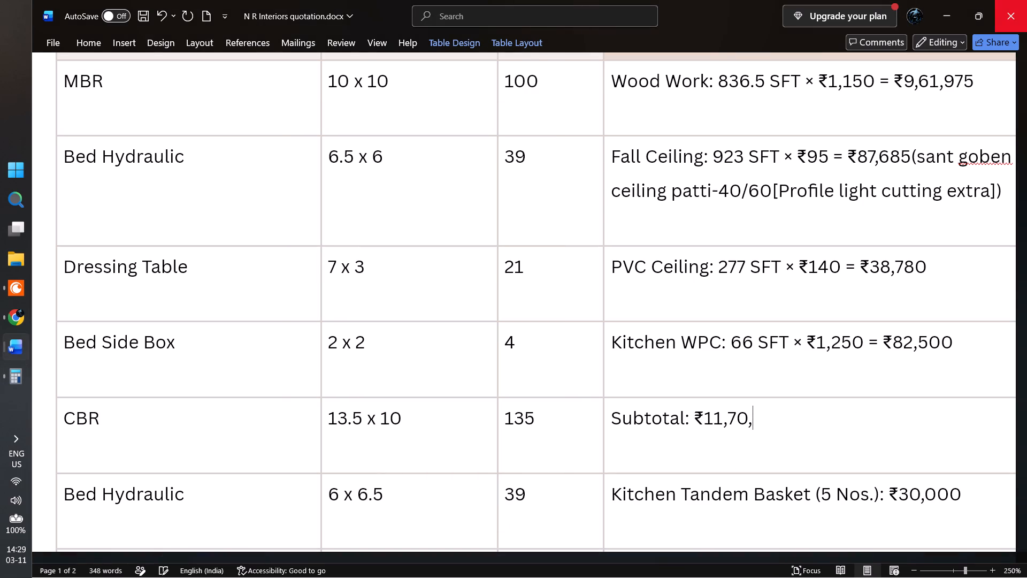
{"action": "type", "text": "940"}
{"action": "key", "text": "Delete"}
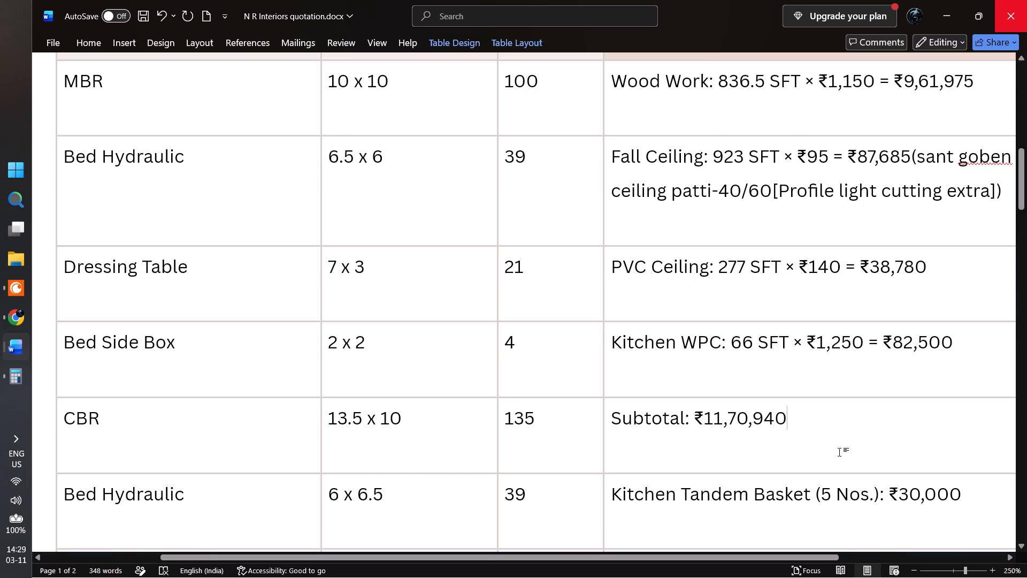
Add the Subtotal, Kitchen Tandem Basket, Bed Hydraulics and Cushions amounts in Calculator: 1170940 + 30000 + 18000 + 10500.
{"action": "scroll", "coordinate": [839, 452], "scroll_direction": "down", "scroll_amount": 3}
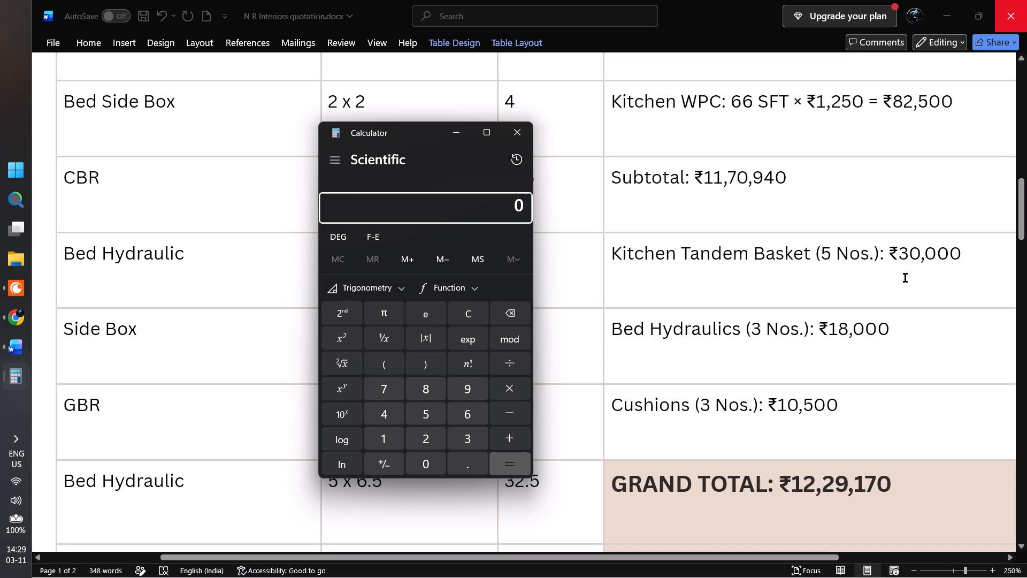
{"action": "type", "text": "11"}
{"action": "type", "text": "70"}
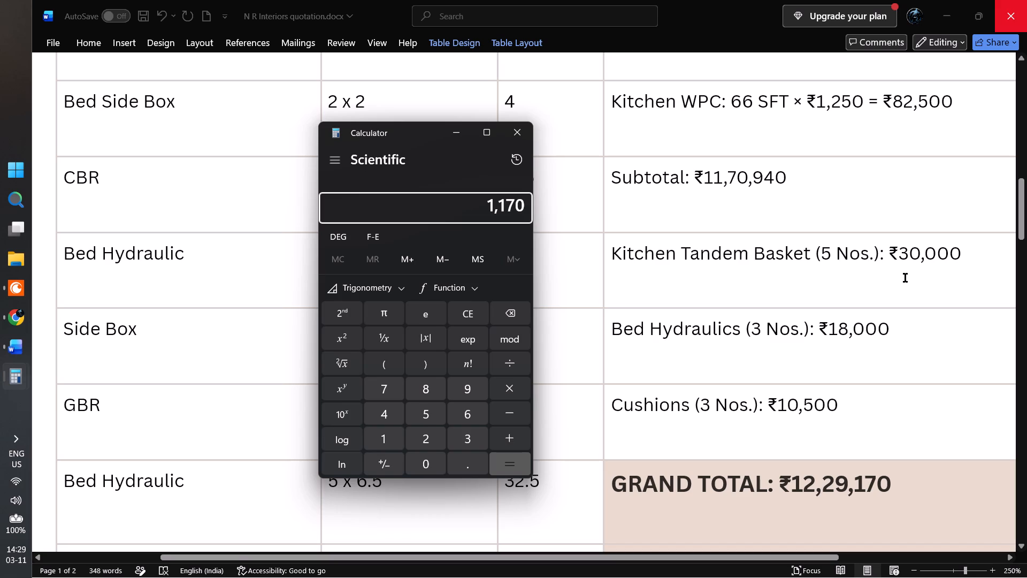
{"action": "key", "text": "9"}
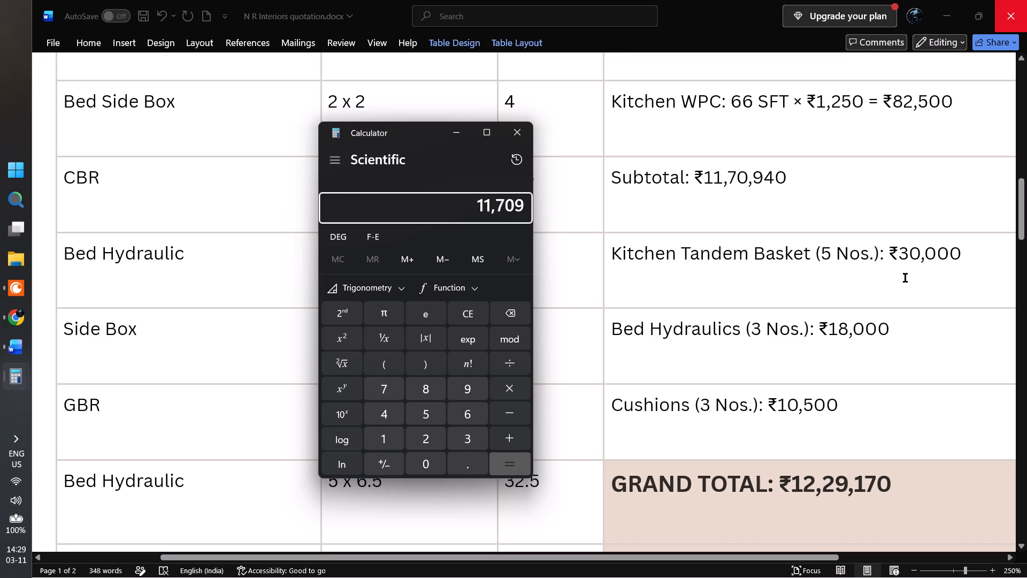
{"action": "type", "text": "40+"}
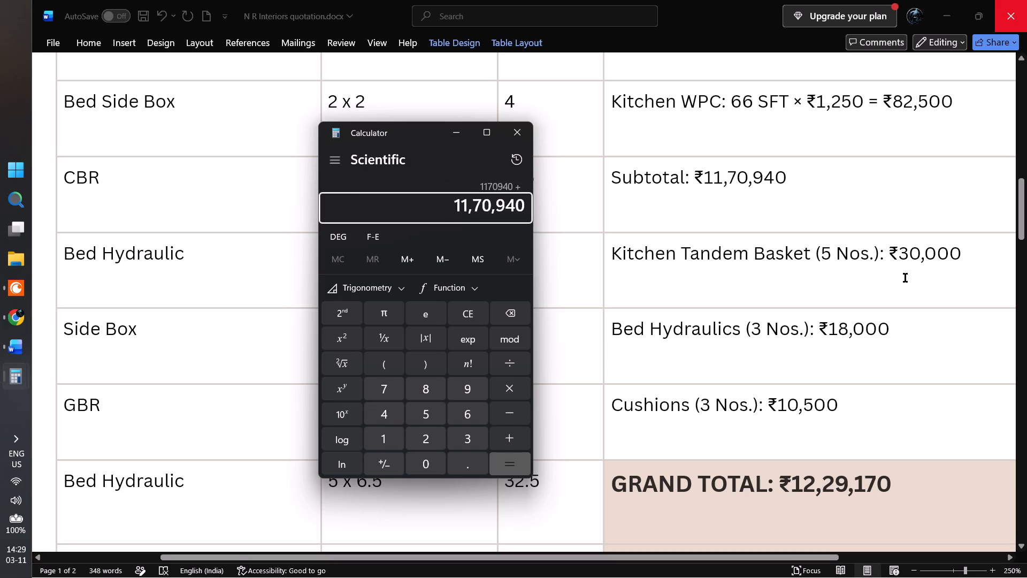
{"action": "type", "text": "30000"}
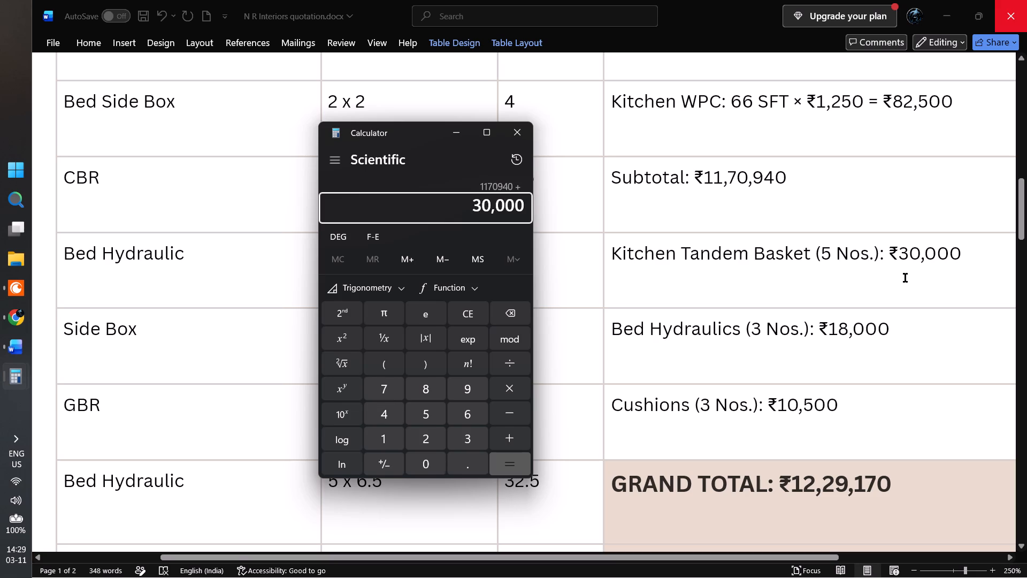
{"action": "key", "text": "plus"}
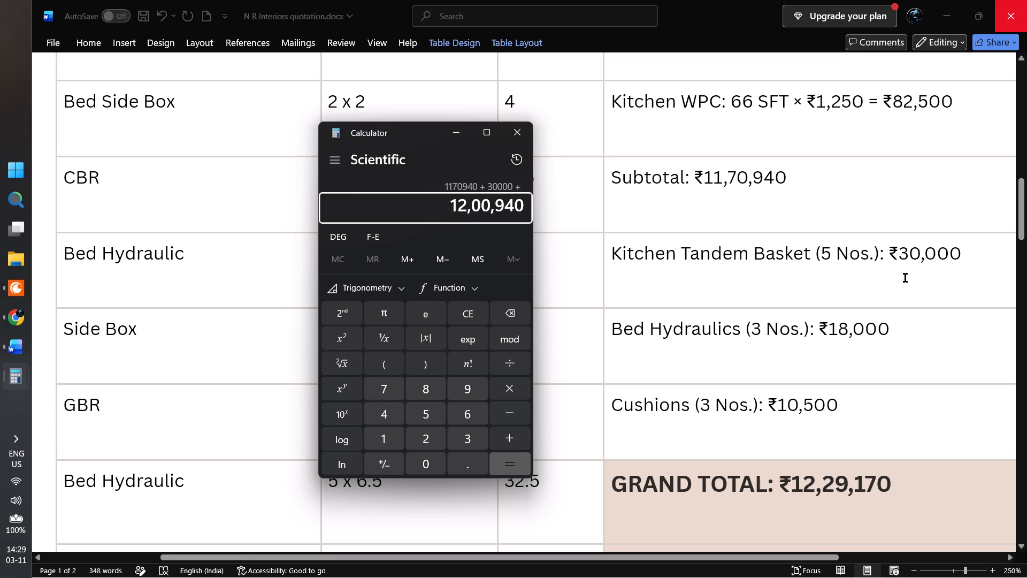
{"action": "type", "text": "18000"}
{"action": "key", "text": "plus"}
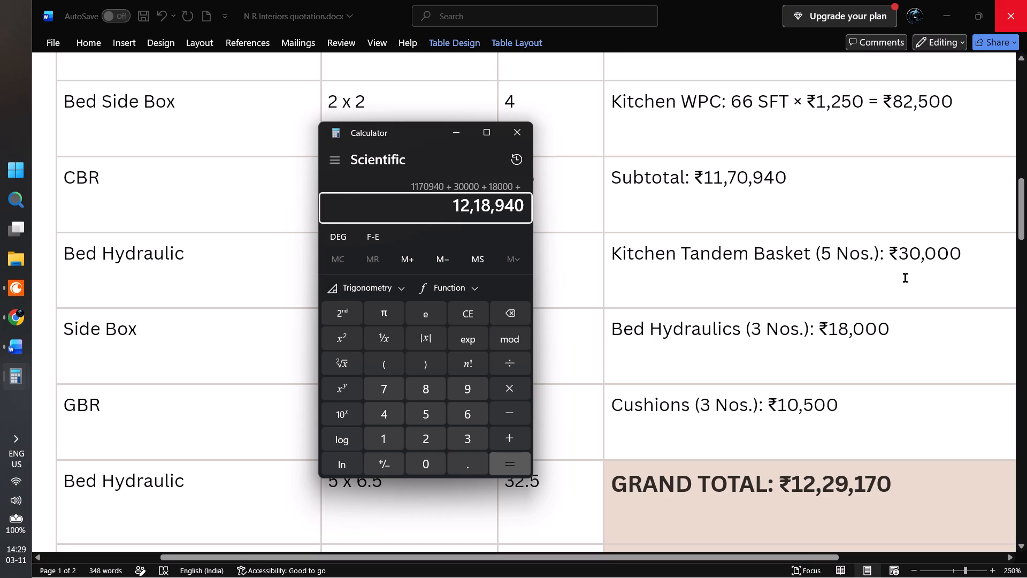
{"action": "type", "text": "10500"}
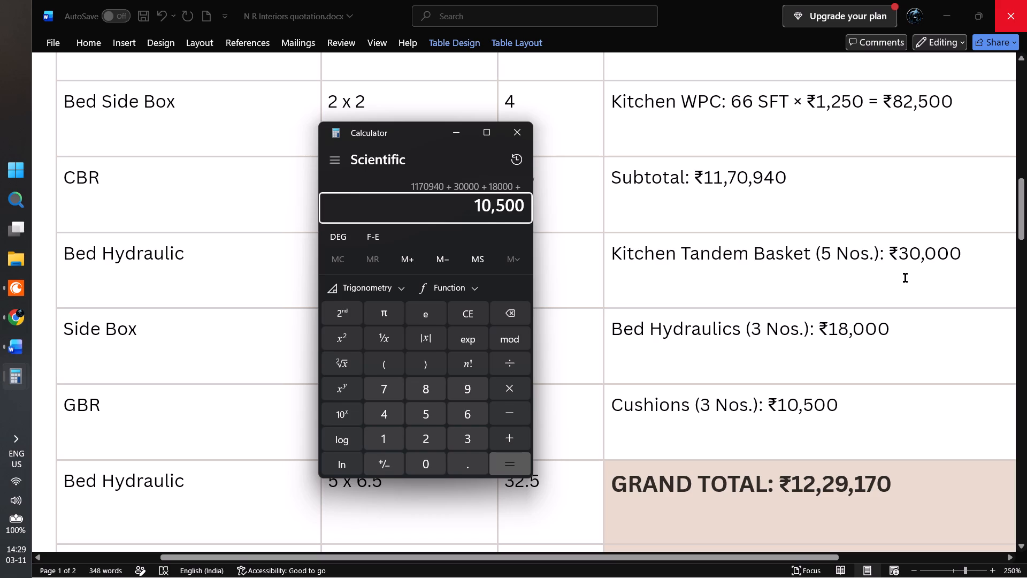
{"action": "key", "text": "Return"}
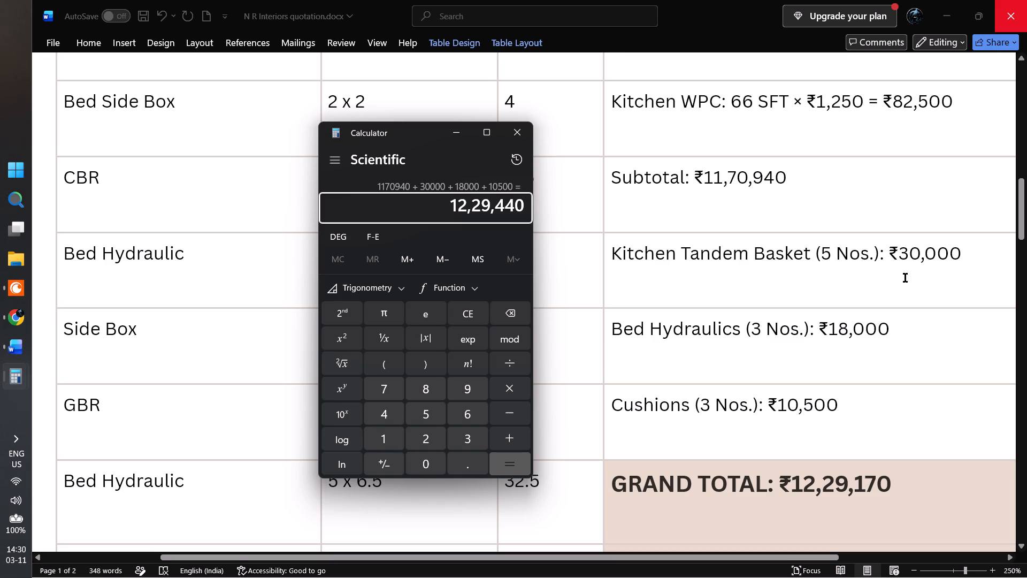
Return to the Word quotation, set the Grand Total in the price breakdown to ₹12,29,440 and save the document.
{"action": "left_click", "coordinate": [911, 484]}
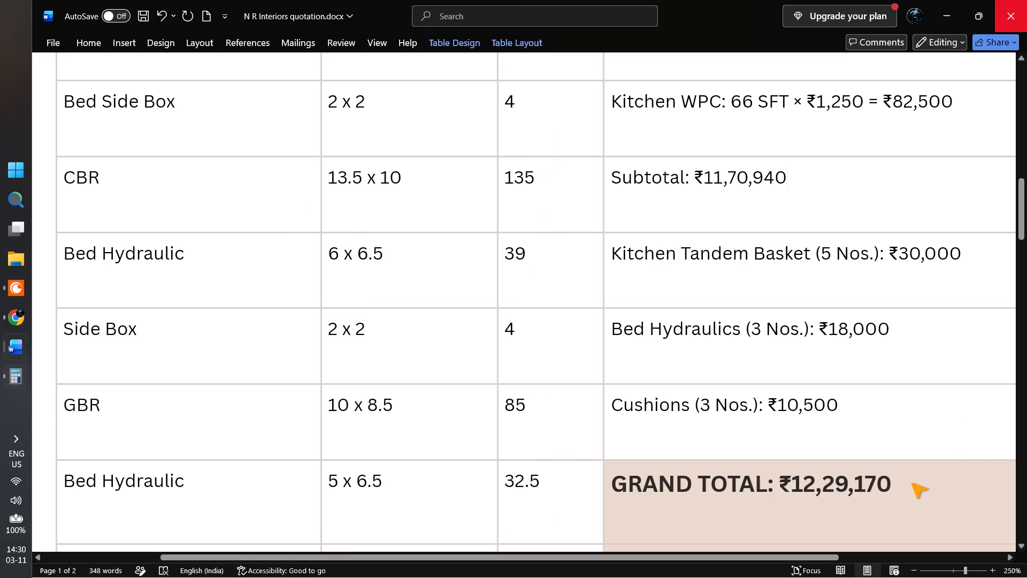
{"action": "left_click", "coordinate": [863, 496]}
{"action": "left_click", "coordinate": [882, 515]}
{"action": "left_click", "coordinate": [896, 484]}
{"action": "key", "text": "BackSpace"}
{"action": "key", "text": "BackSpace"}
{"action": "key", "text": "BackSpace"}
{"action": "key", "text": "BackSpace"}
{"action": "type", "text": "440"}
{"action": "key", "text": "ctrl+s"}
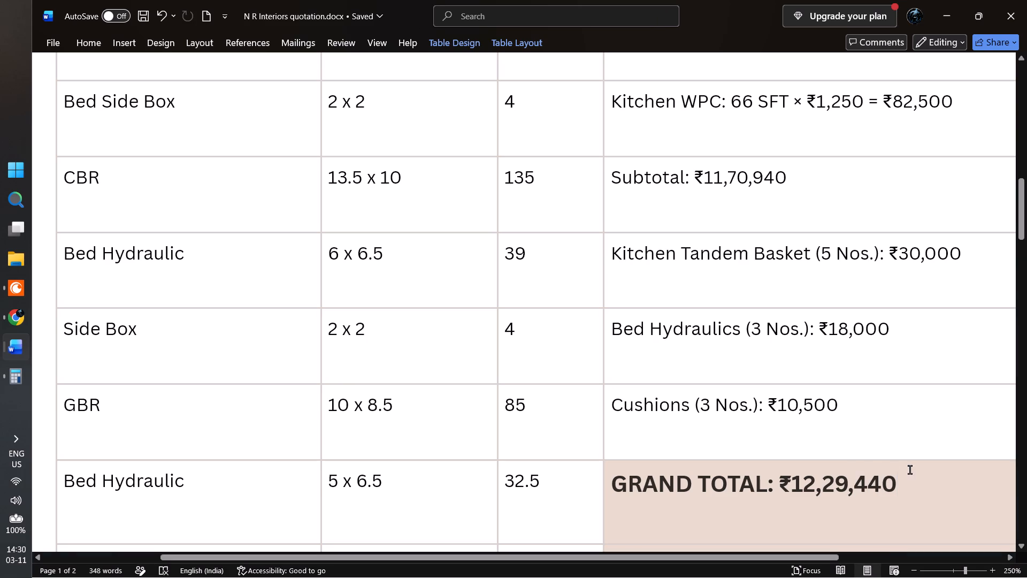
Try respelling "sant" in the Fall Ceiling note of the price breakdown, and delete the word.
{"action": "scroll", "coordinate": [932, 442], "scroll_direction": "up", "scroll_amount": 4}
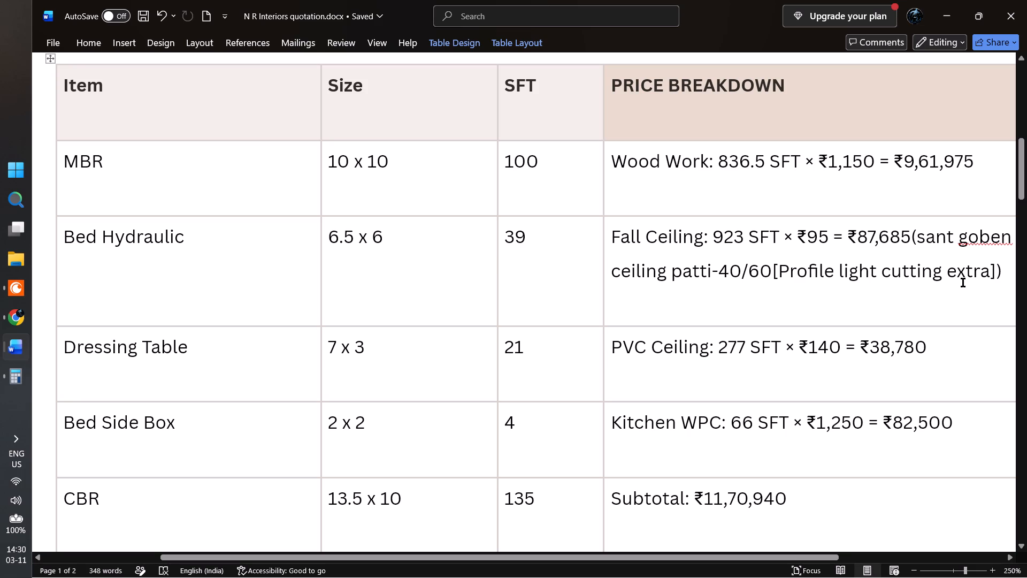
{"action": "left_click", "coordinate": [938, 242]}
{"action": "key", "text": "BackSpace"}
{"action": "key", "text": "e"}
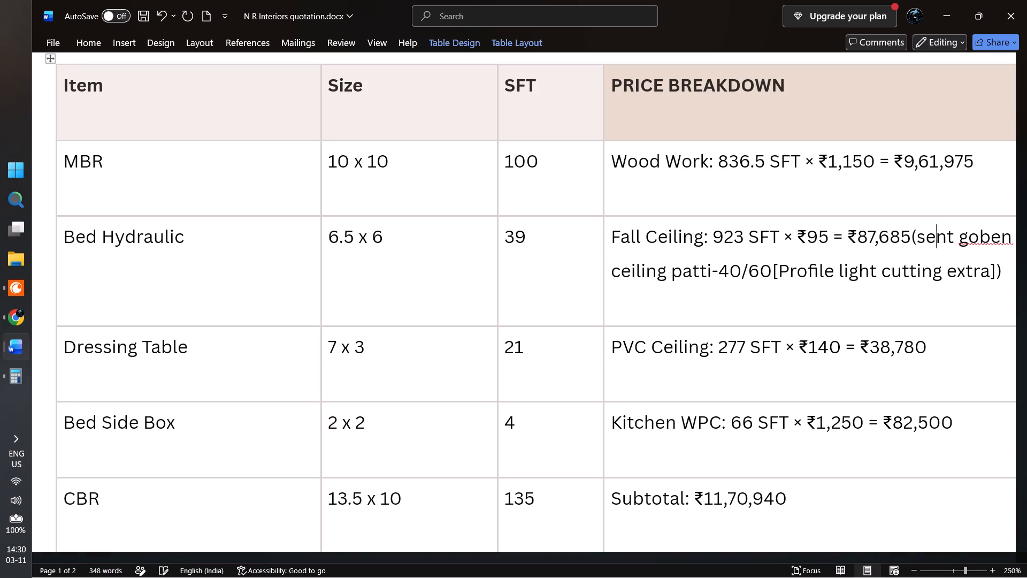
{"action": "key", "text": "Delete"}
{"action": "type", "text": "an"}
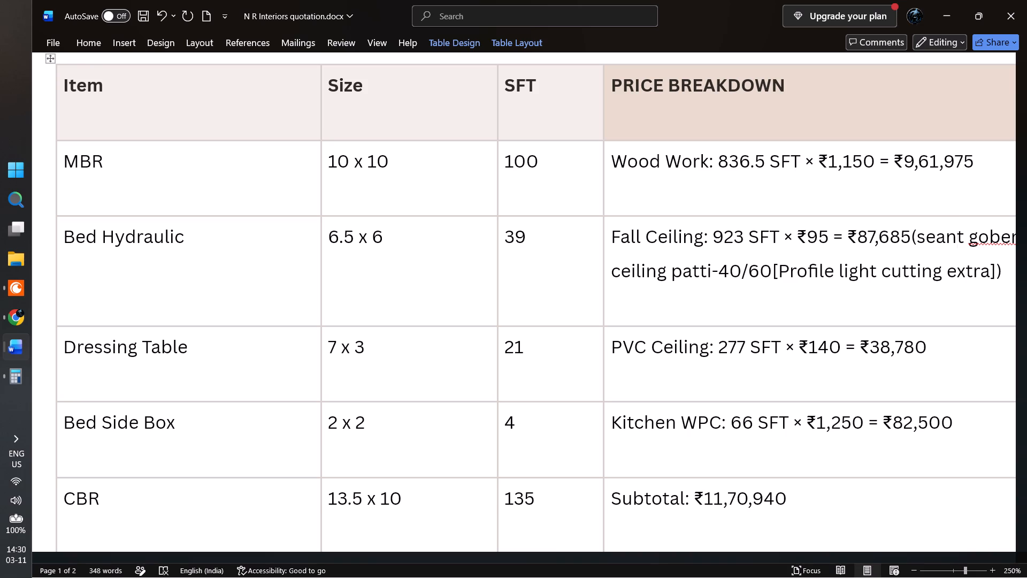
{"action": "key", "text": "Right"}
{"action": "key", "text": "ctrl+BackSpace"}
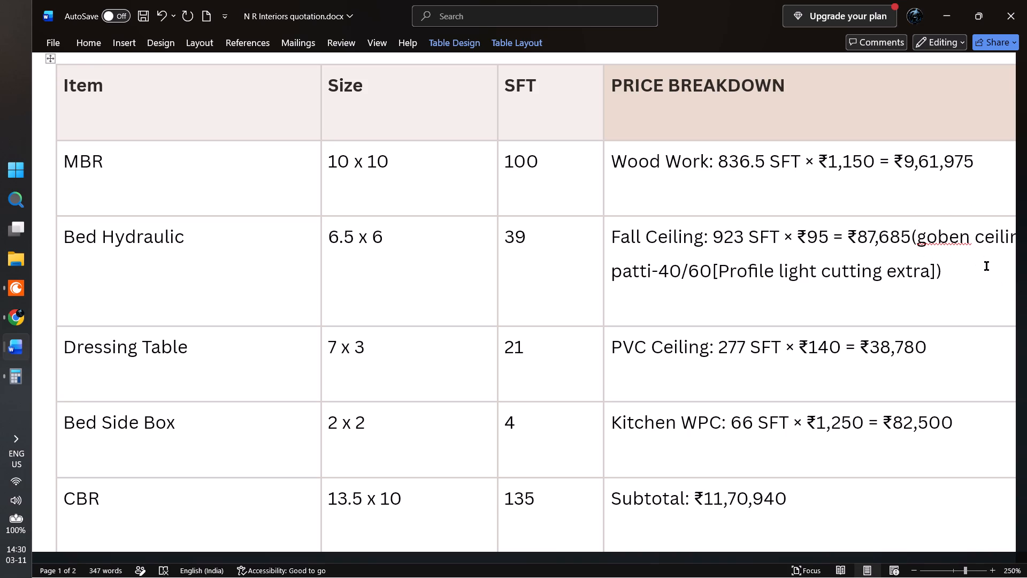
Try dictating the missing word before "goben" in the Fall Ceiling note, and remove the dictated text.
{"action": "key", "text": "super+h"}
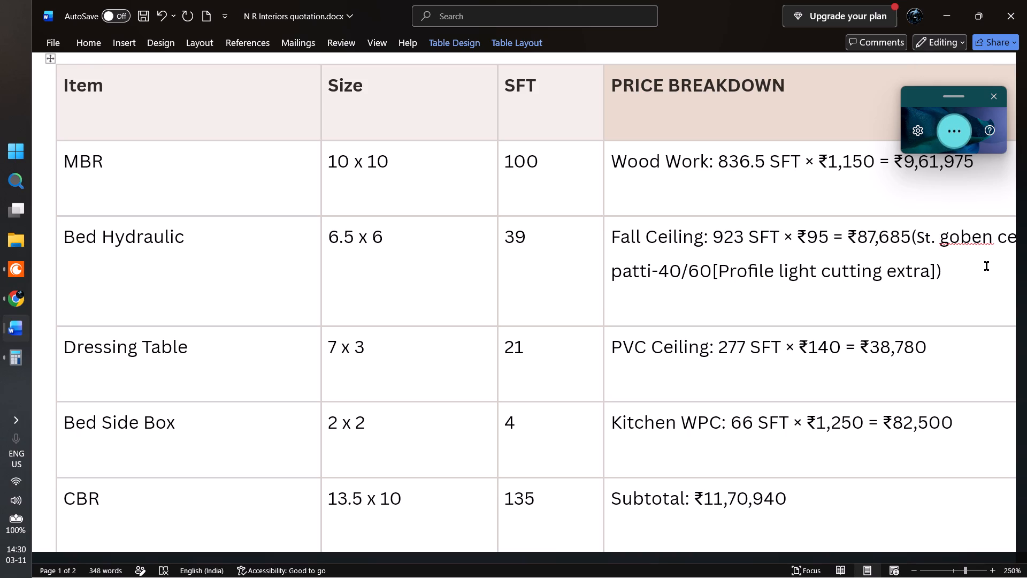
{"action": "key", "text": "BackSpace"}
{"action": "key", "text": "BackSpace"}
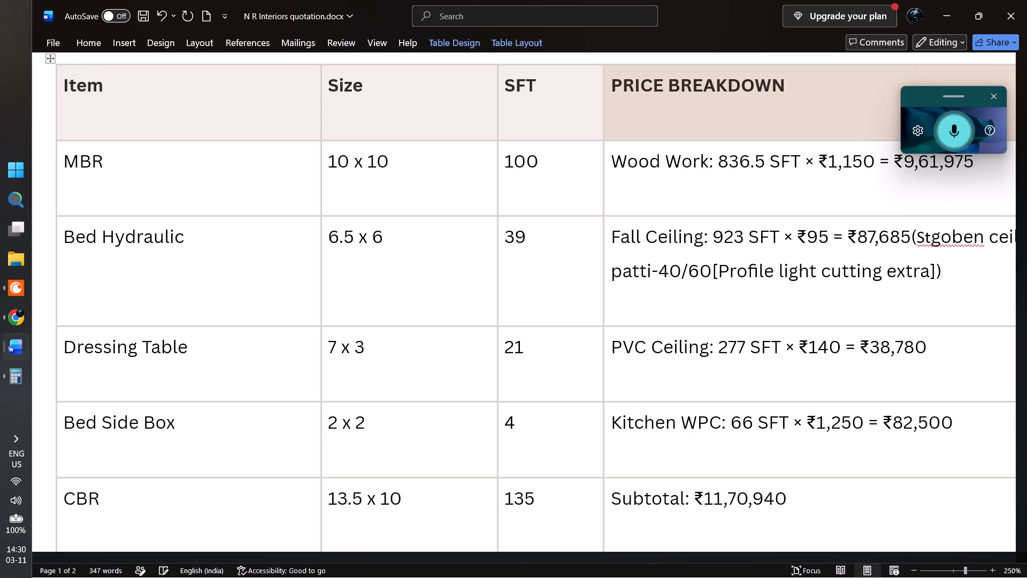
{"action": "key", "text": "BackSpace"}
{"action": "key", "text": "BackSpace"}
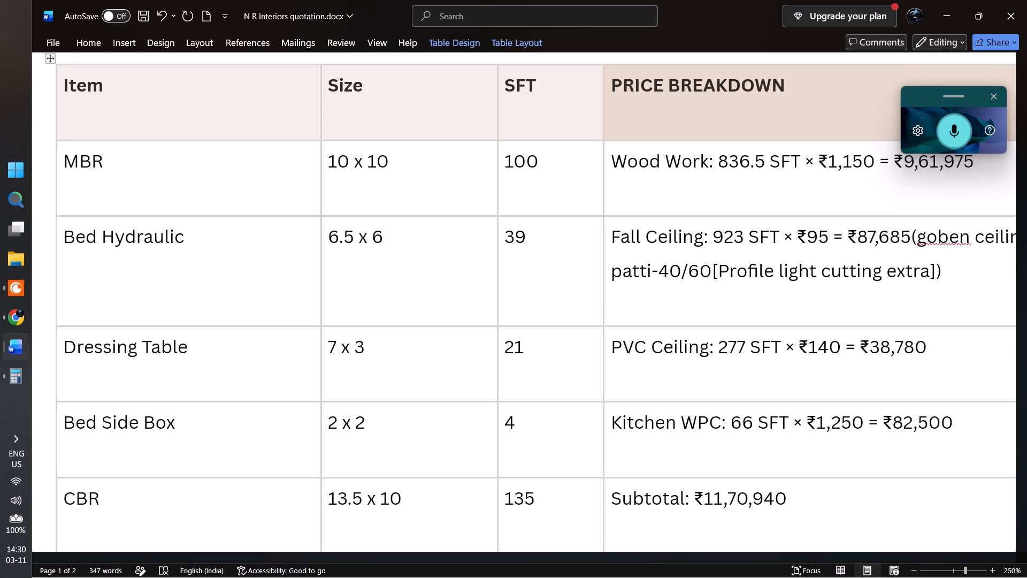
Switch to Chrome, search Google for "saint gobain" using the suggested spelling, and copy the name from the search query.
{"action": "left_click", "coordinate": [19, 314]}
{"action": "left_click", "coordinate": [541, 11]}
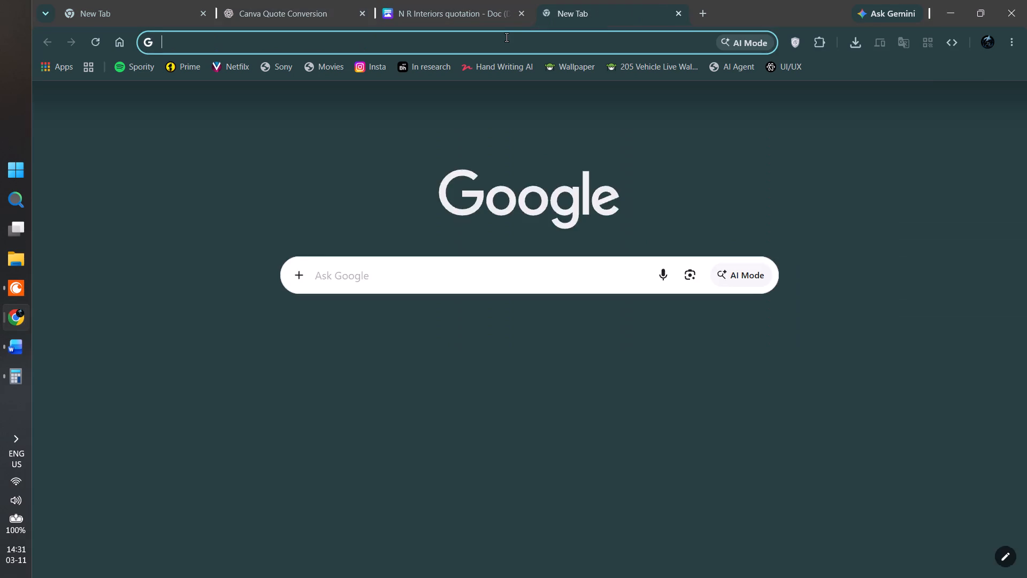
{"action": "left_click", "coordinate": [507, 37]}
{"action": "key", "text": "s"}
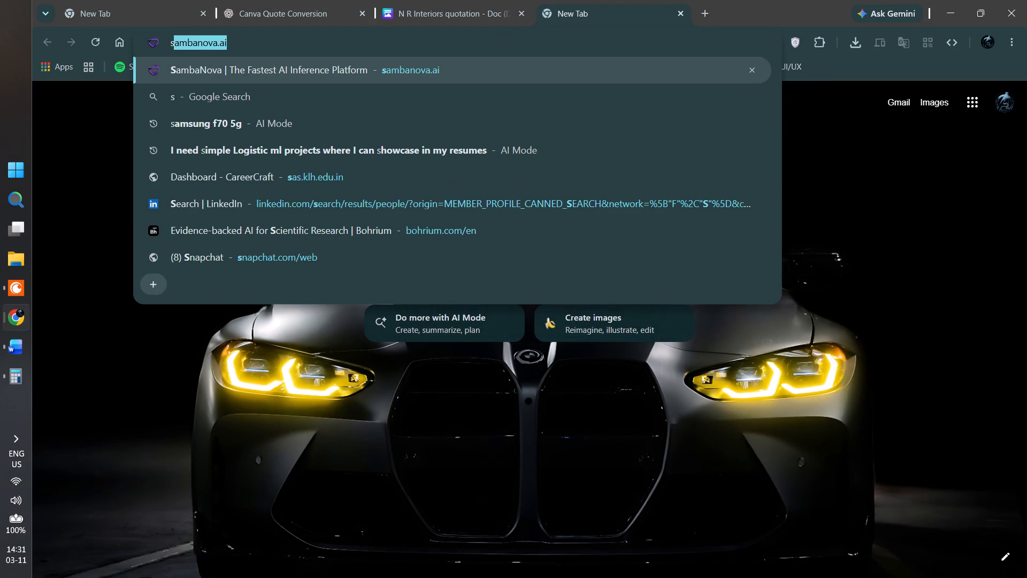
{"action": "type", "text": "aent go"}
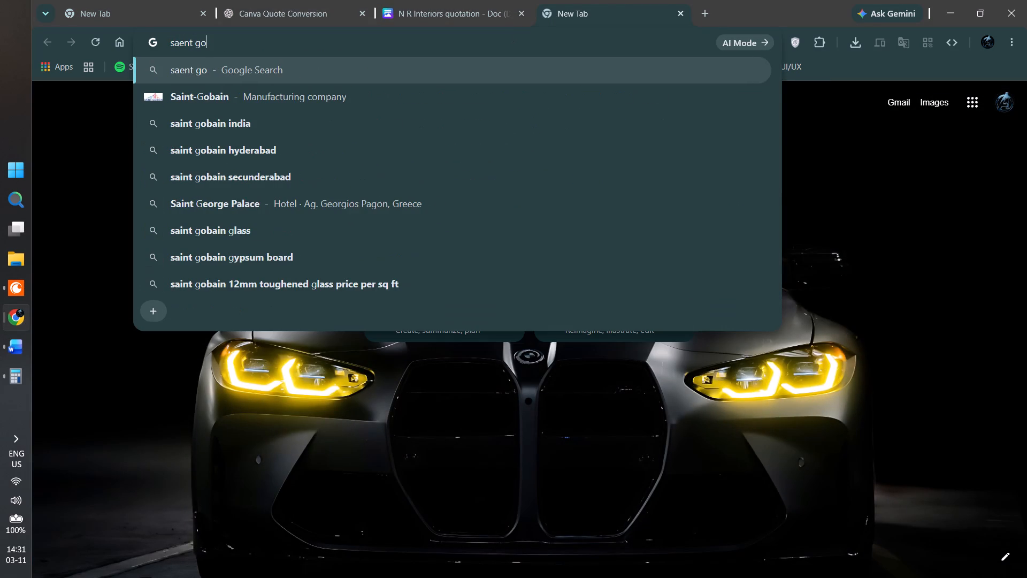
{"action": "key", "text": "Down"}
{"action": "key", "text": "Return"}
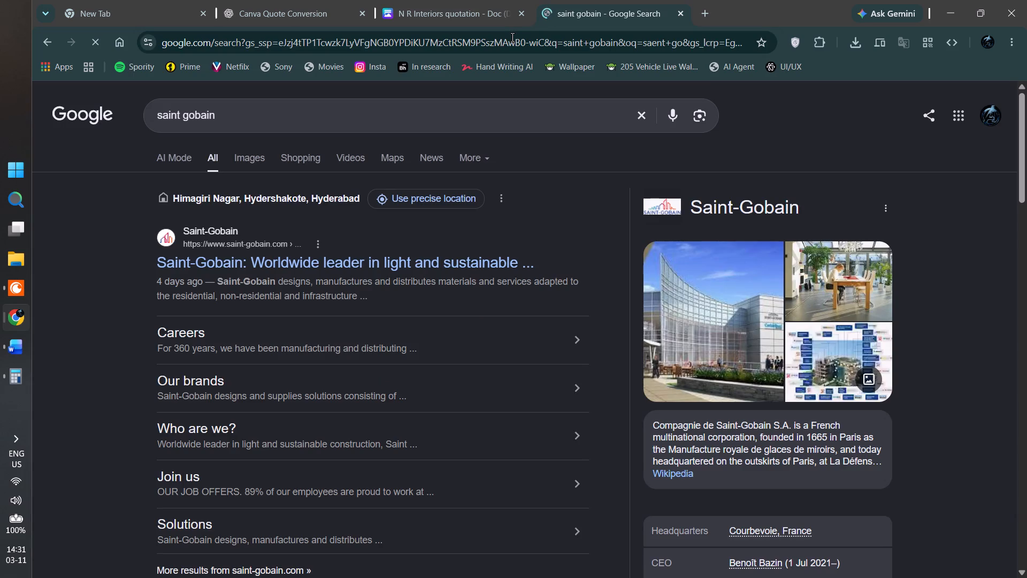
{"action": "left_click", "coordinate": [239, 117]}
{"action": "key", "text": "ctrl+a"}
{"action": "key", "text": "ctrl+c"}
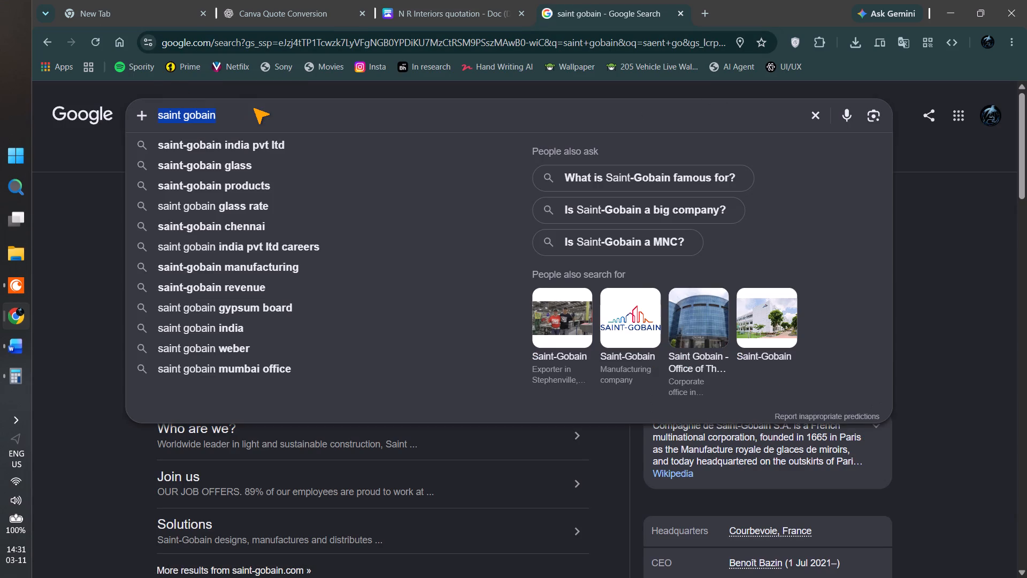
Return to the Word quotation, replace "goben" with "saint gobain" in the Fall Ceiling note, and save the document.
{"action": "left_click", "coordinate": [21, 328]}
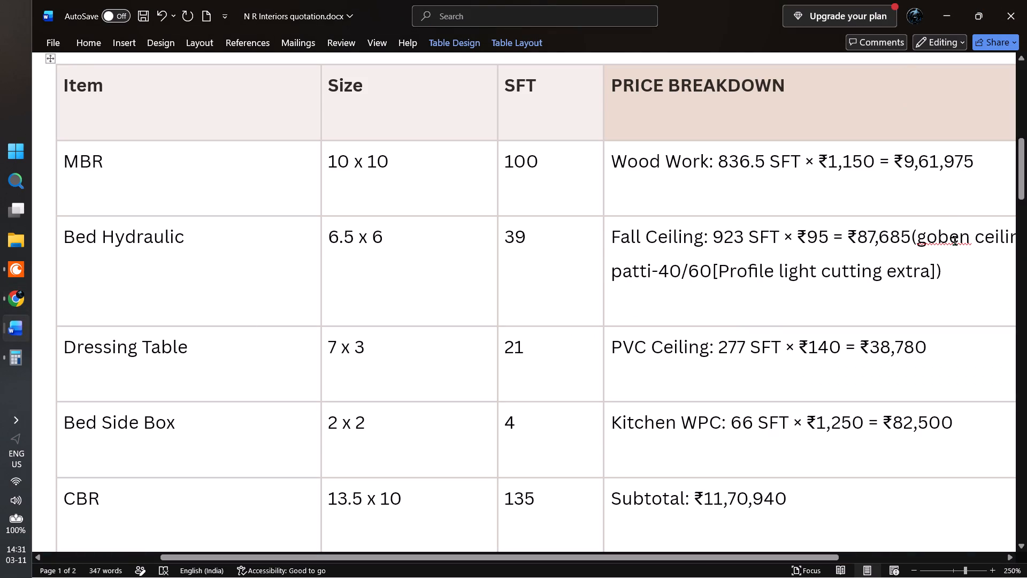
{"action": "key", "text": "ctrl+Delete"}
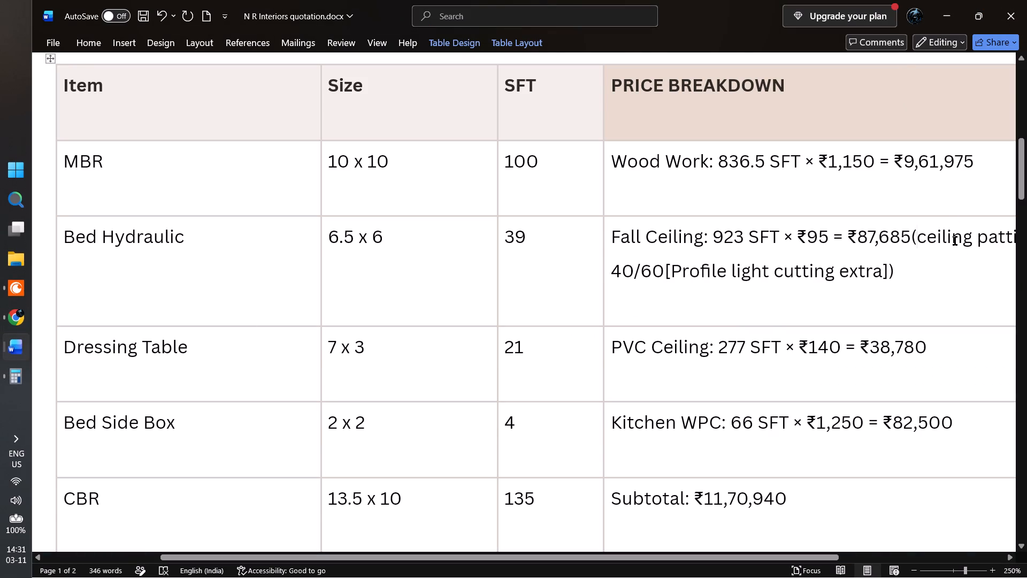
{"action": "key", "text": "ctrl+v"}
{"action": "key", "text": "space"}
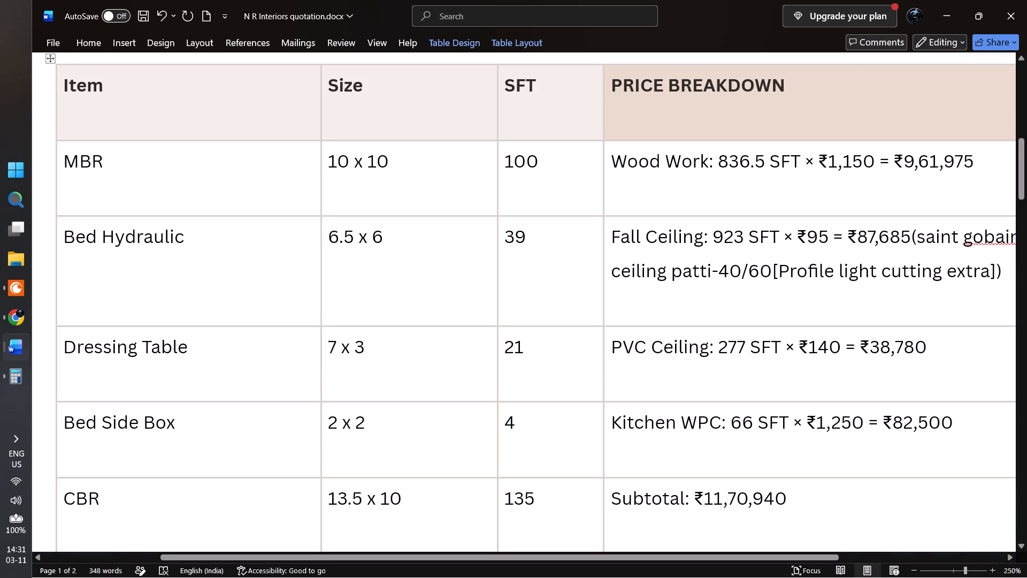
{"action": "left_click", "coordinate": [940, 234]}
{"action": "key", "text": "ctrl+s"}
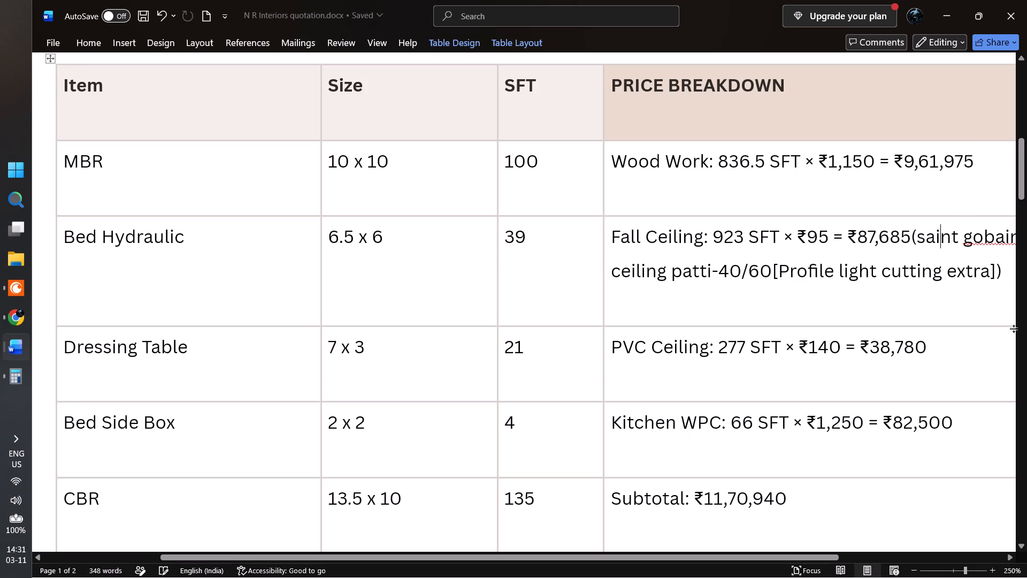
Save the corrected quotation document again with the cursor placed after the N R INTERIORS heading.
{"action": "scroll", "coordinate": [919, 131], "scroll_direction": "up", "scroll_amount": 13}
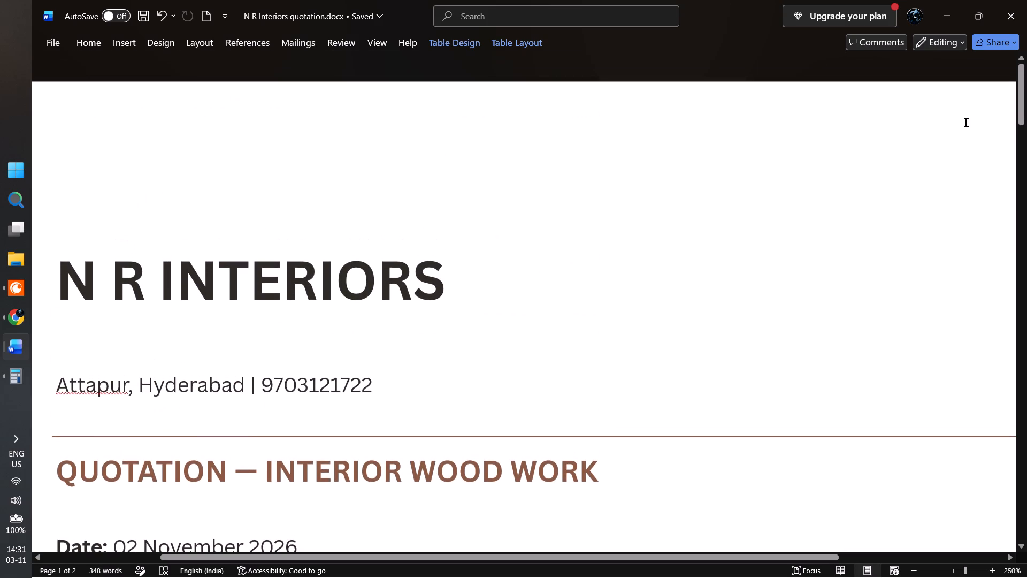
{"action": "scroll", "coordinate": [966, 120], "scroll_direction": "down", "scroll_amount": 13, "text": "ctrl"}
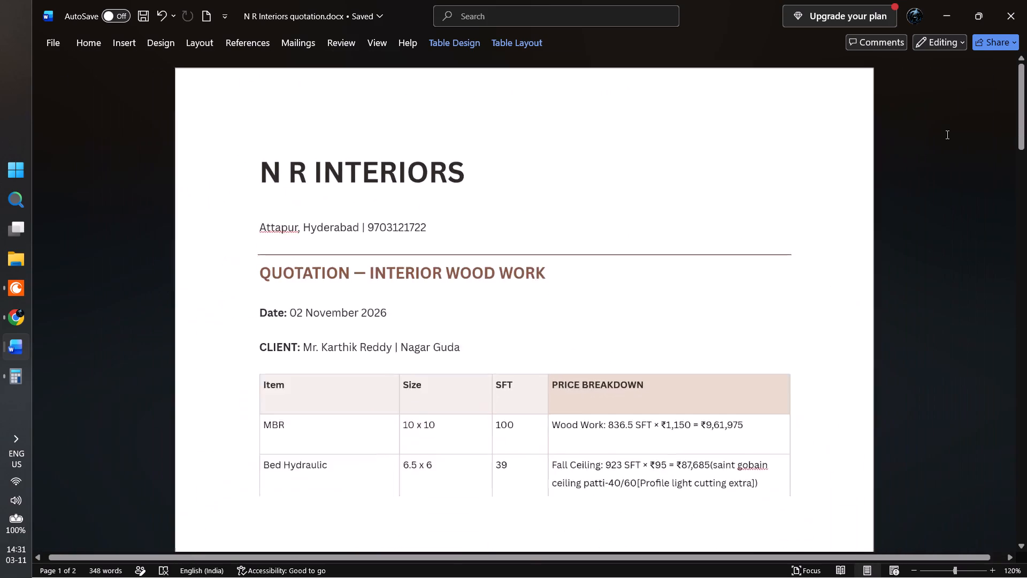
{"action": "left_click", "coordinate": [547, 183]}
{"action": "key", "text": "ctrl+s"}
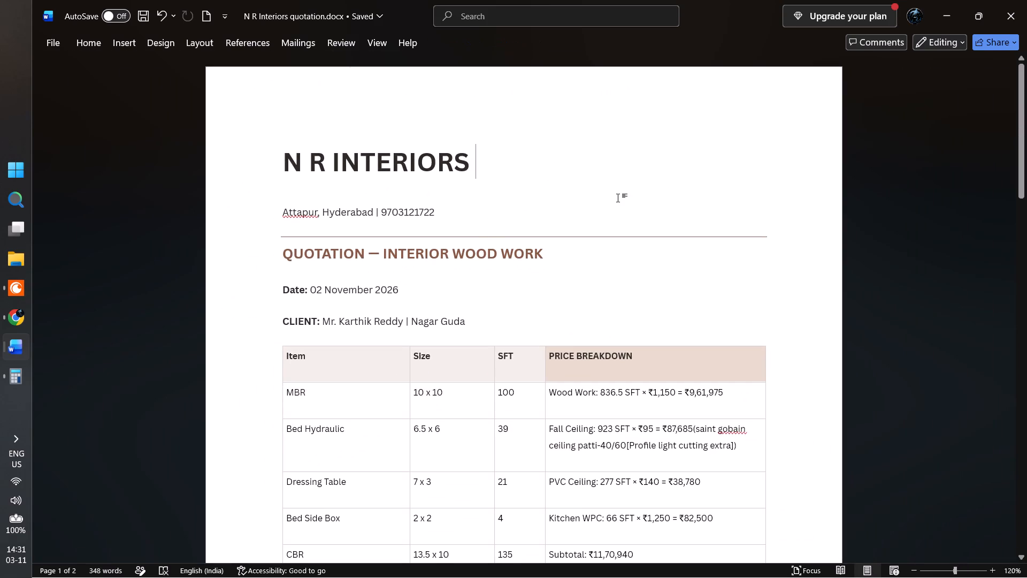
Switch to File Explorer, open the dad folder on KLH (D:), and copy the full name of the quotation PDF dated 02-11-2026.
{"action": "left_click", "coordinate": [1, 263]}
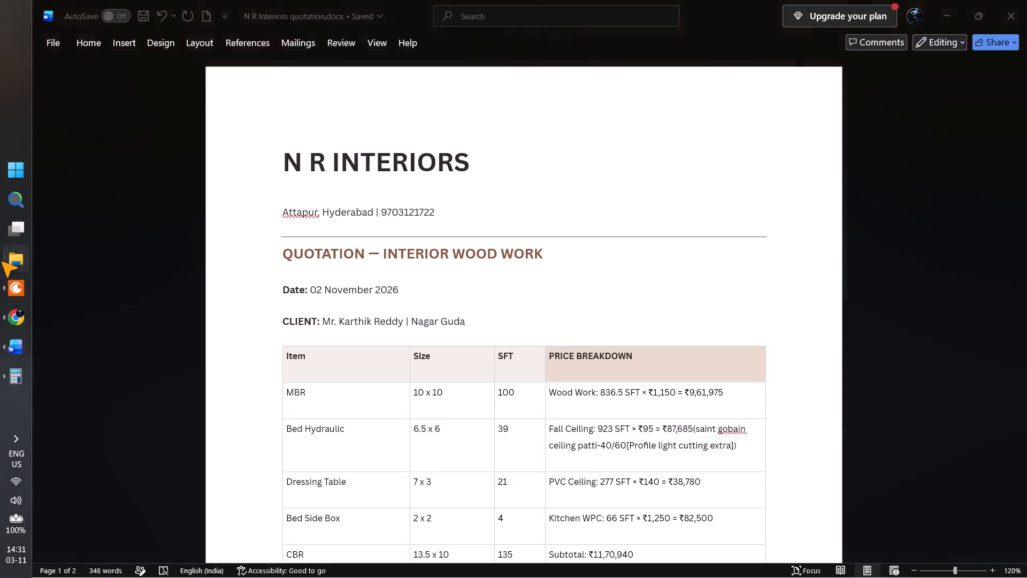
{"action": "left_click", "coordinate": [82, 399]}
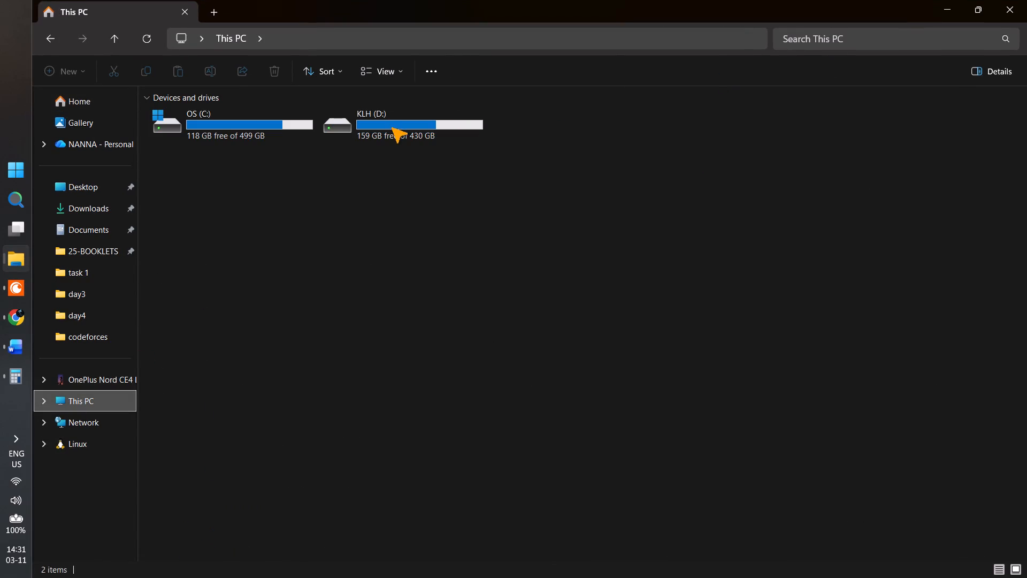
{"action": "double_click", "coordinate": [391, 129]}
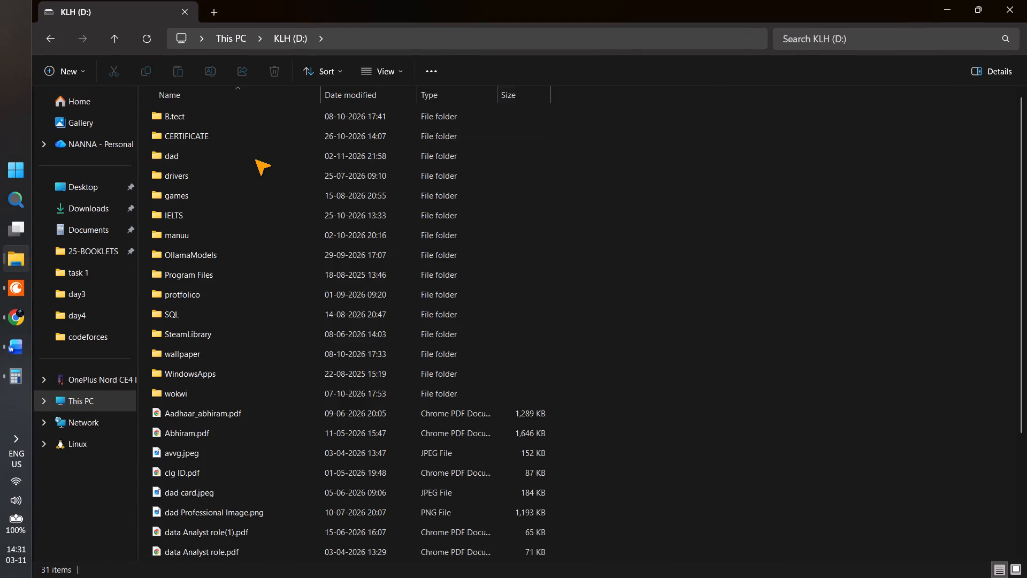
{"action": "double_click", "coordinate": [255, 161]}
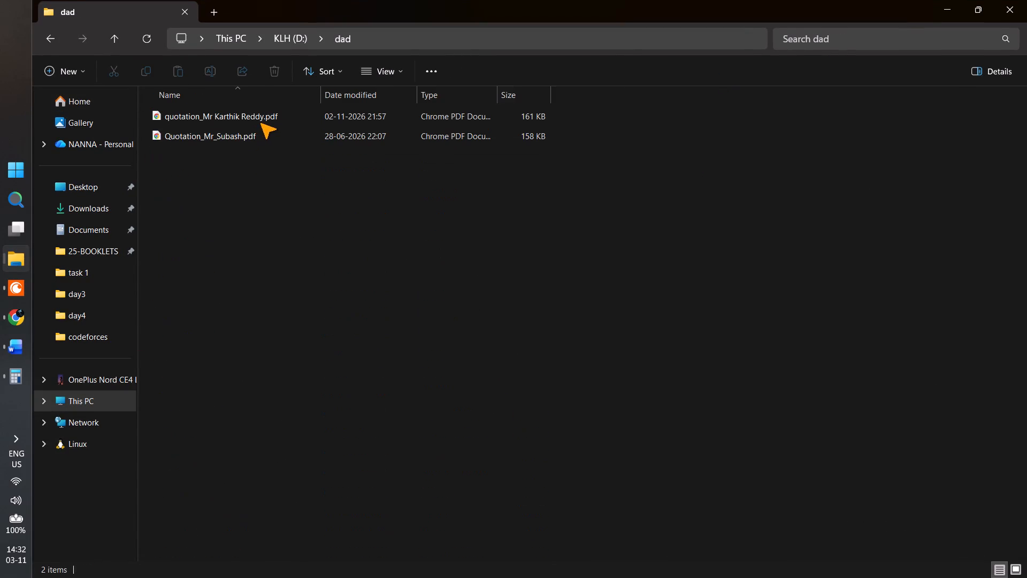
{"action": "left_click", "coordinate": [284, 120]}
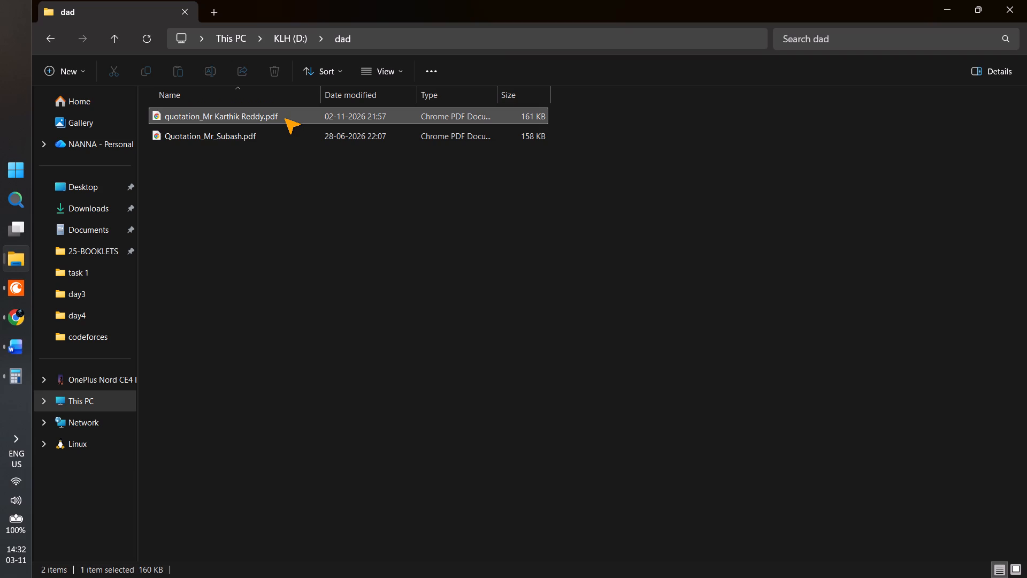
{"action": "left_click", "coordinate": [249, 116]}
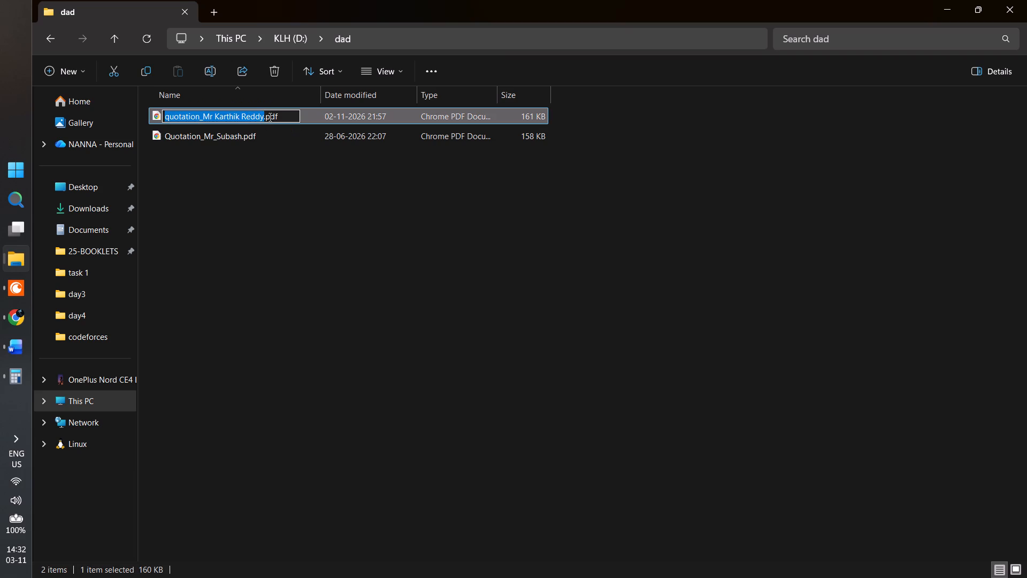
{"action": "key", "text": "ctrl+a"}
{"action": "key", "text": "ctrl+c"}
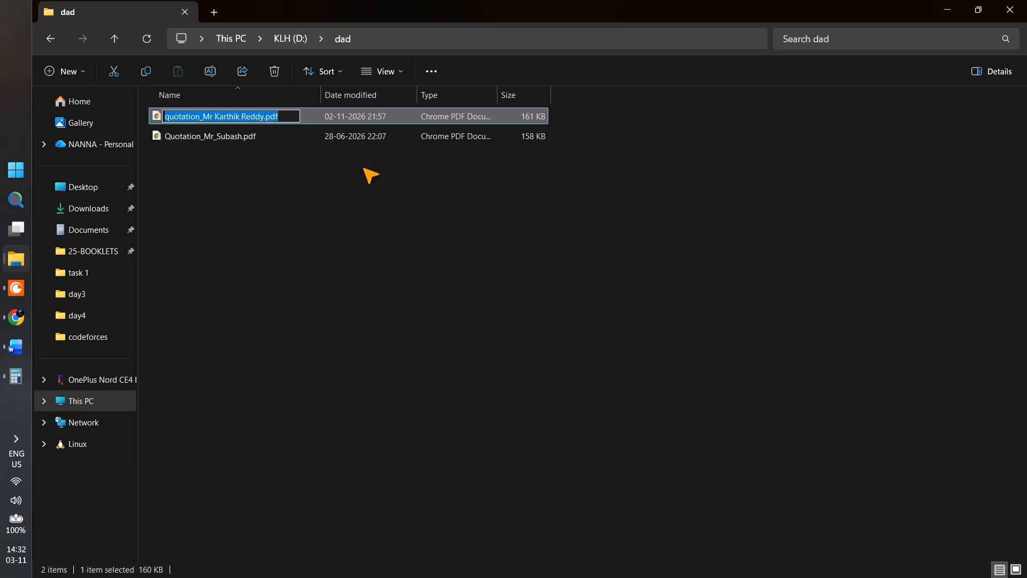
Delete the quotation PDF dated 02-11-2026 from the dad folder.
{"action": "left_click", "coordinate": [363, 170]}
{"action": "left_click", "coordinate": [366, 123]}
{"action": "key", "text": "Delete"}
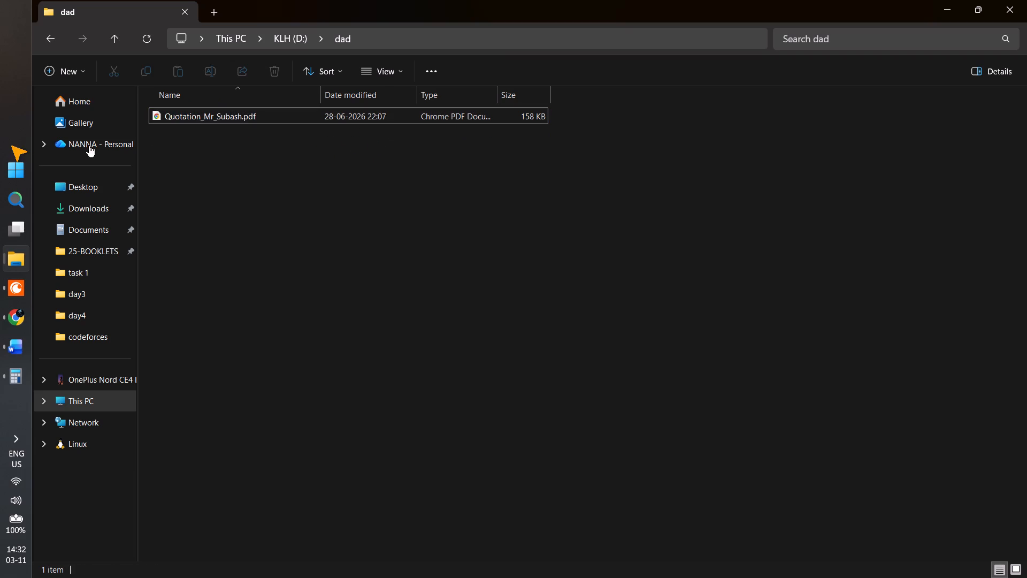
Return to Word and start saving a copy of the quotation, choosing the dad folder on KLH (D:) as its location.
{"action": "key", "text": "alt+Tab"}
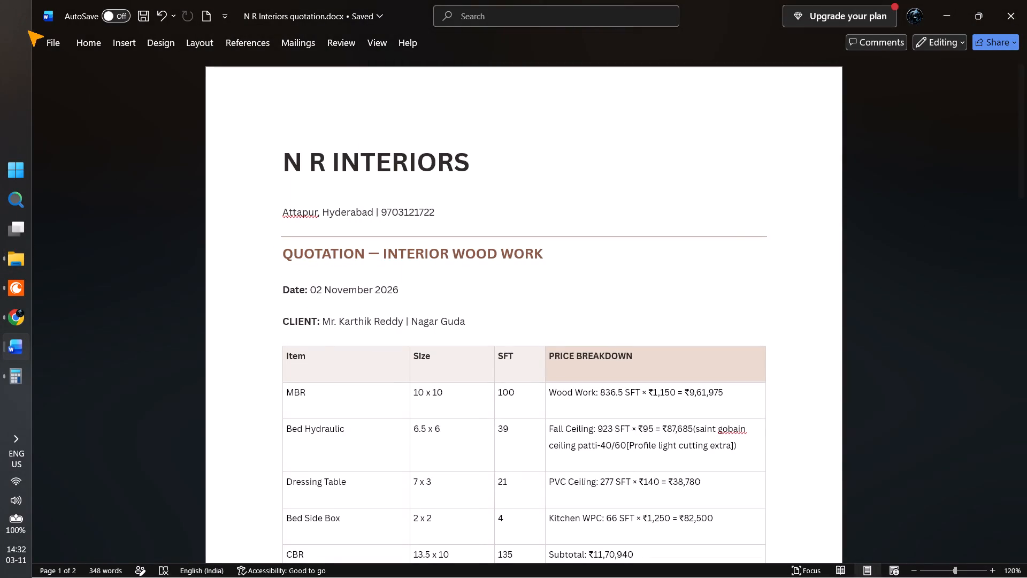
{"action": "left_click", "coordinate": [46, 37]}
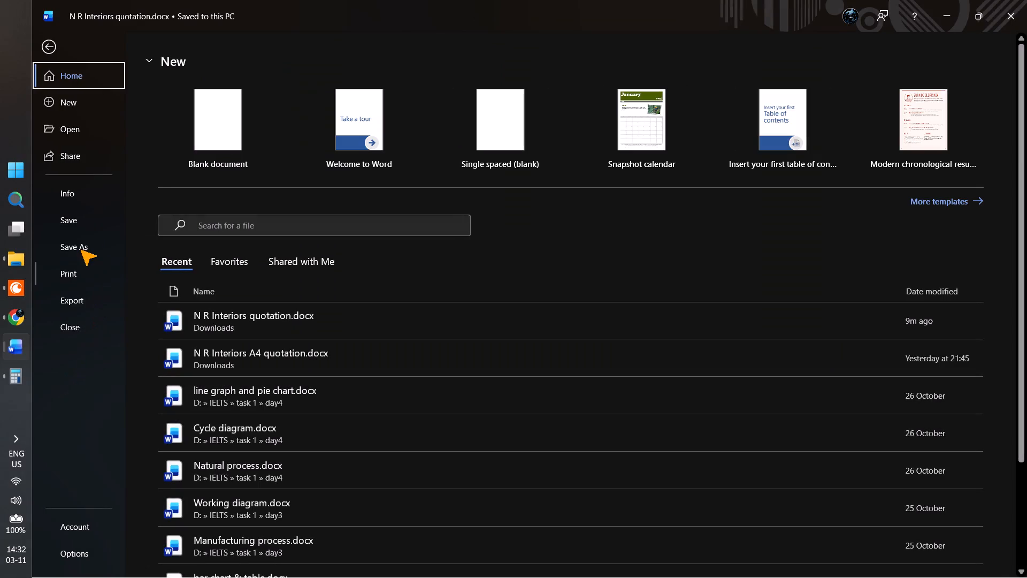
{"action": "left_click", "coordinate": [80, 252]}
{"action": "left_click", "coordinate": [210, 354]}
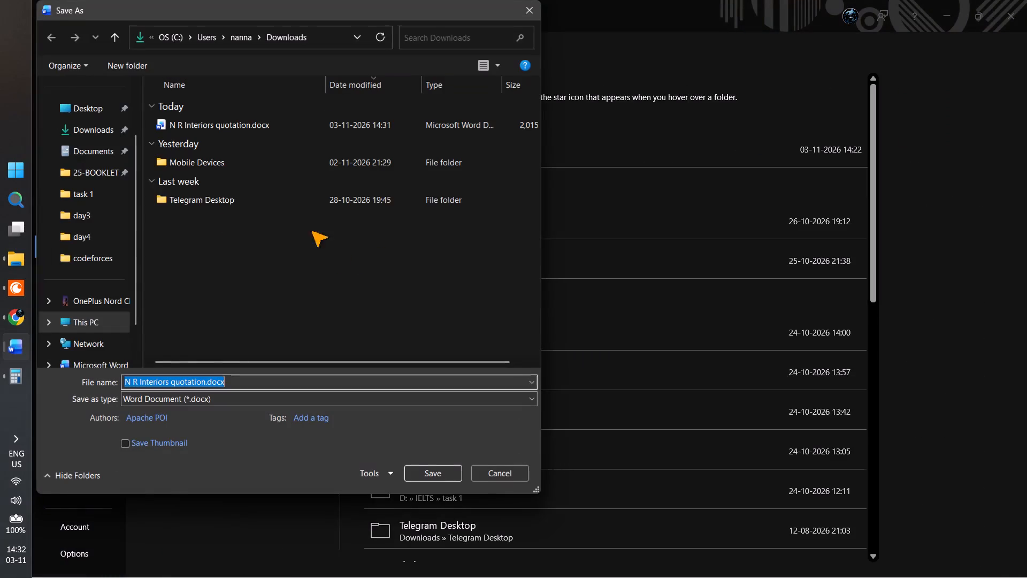
{"action": "scroll", "coordinate": [121, 218], "scroll_direction": "down", "scroll_amount": 4}
{"action": "left_click", "coordinate": [87, 290]}
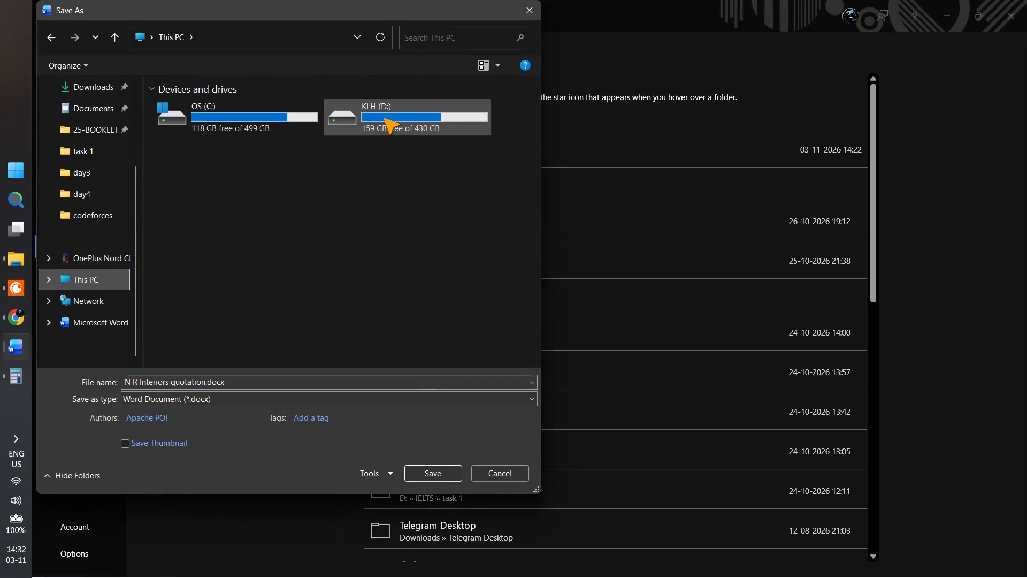
{"action": "double_click", "coordinate": [384, 120]}
{"action": "double_click", "coordinate": [262, 145]}
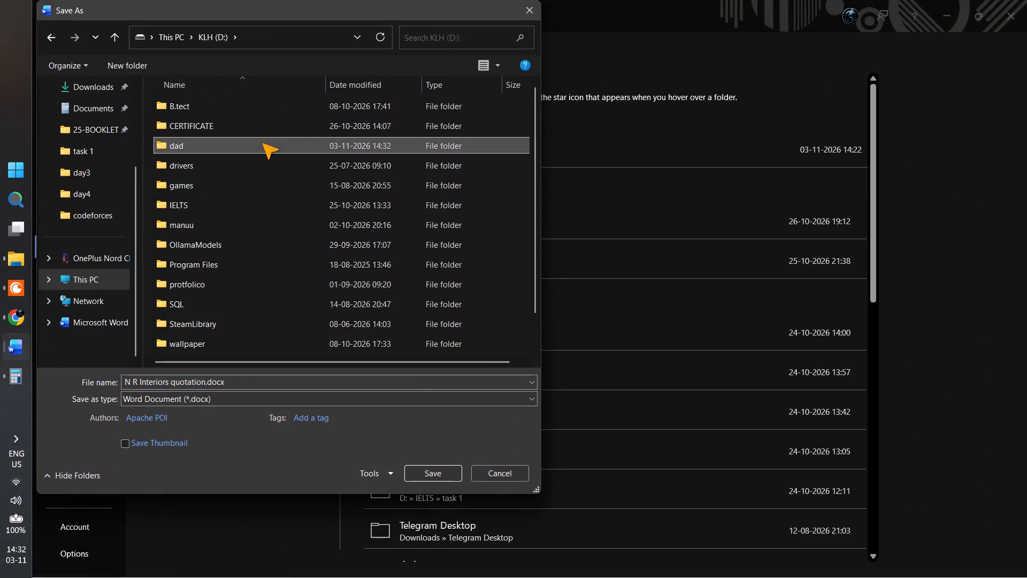
Add an underscore and the client's name with ".pdf" from the copied file name after "N R Interiors quotation", save as .docx, and close the document.
{"action": "double_click", "coordinate": [239, 379]}
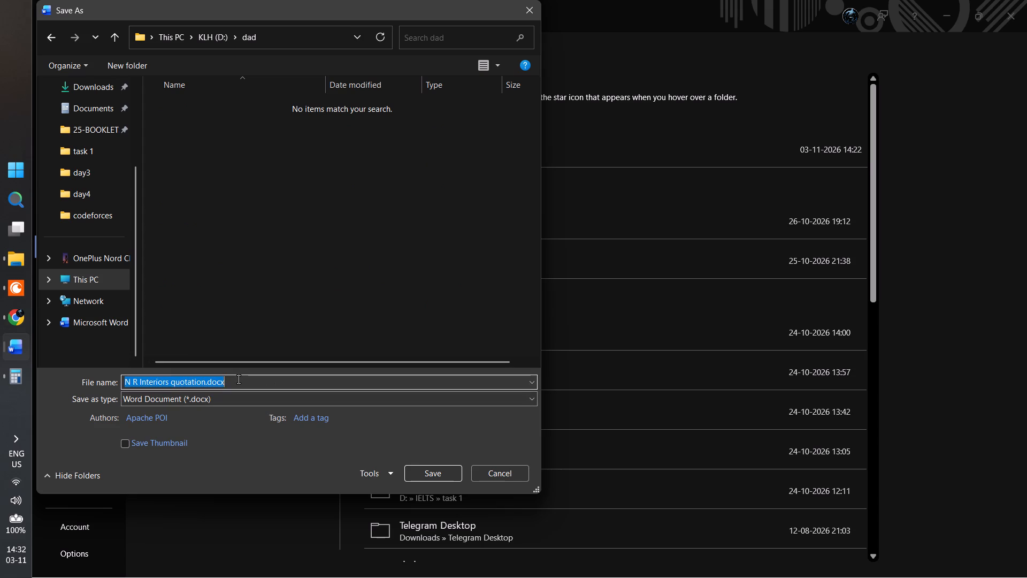
{"action": "key", "text": "Left"}
{"action": "key", "text": "Left"}
{"action": "key", "text": "Left"}
{"action": "key", "text": "Left"}
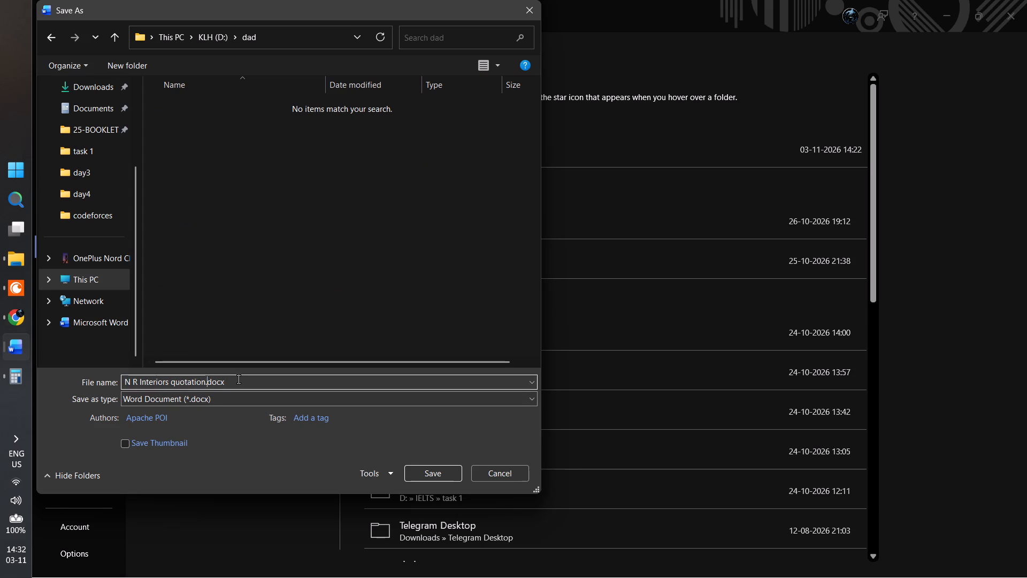
{"action": "key", "text": "Left"}
{"action": "key", "text": "shift+underscore"}
{"action": "key", "text": "ctrl+v"}
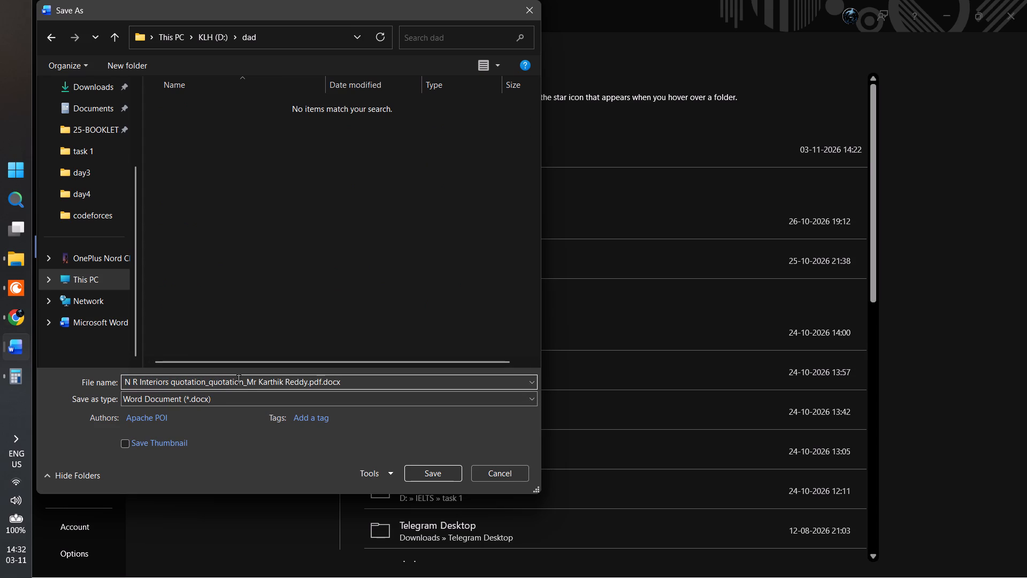
{"action": "key", "text": "ctrl+Left"}
{"action": "key", "text": "ctrl+Left"}
{"action": "key", "text": "ctrl+Left"}
{"action": "key", "text": "ctrl+Left"}
{"action": "key", "text": "ctrl+BackSpace"}
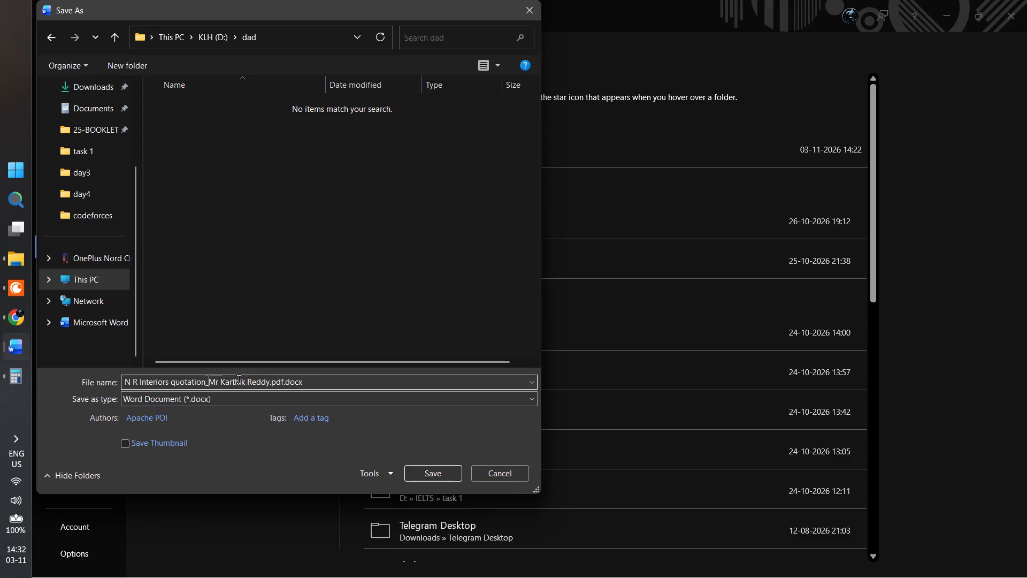
{"action": "key", "text": "Return"}
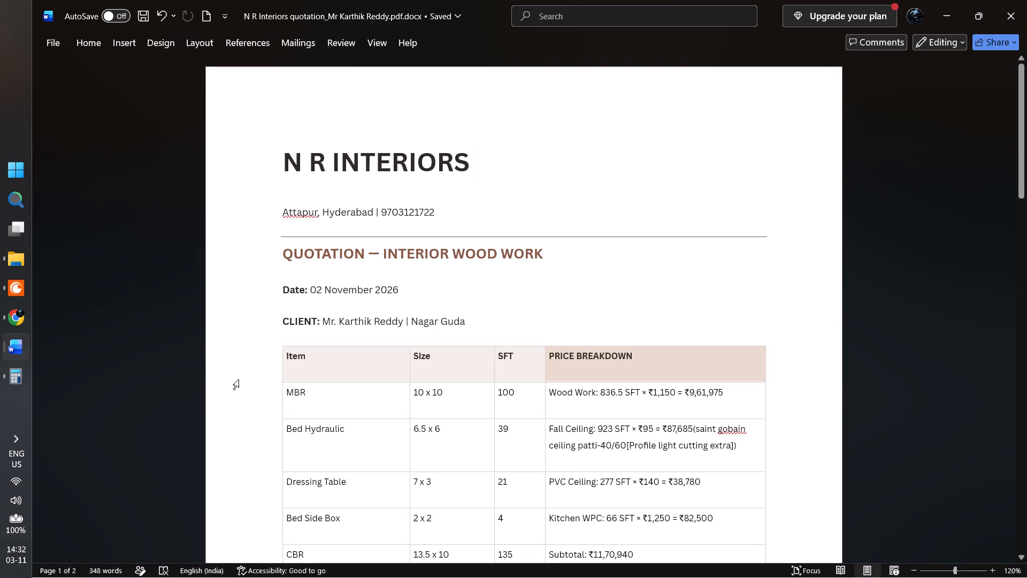
{"action": "left_click", "coordinate": [1026, 0]}
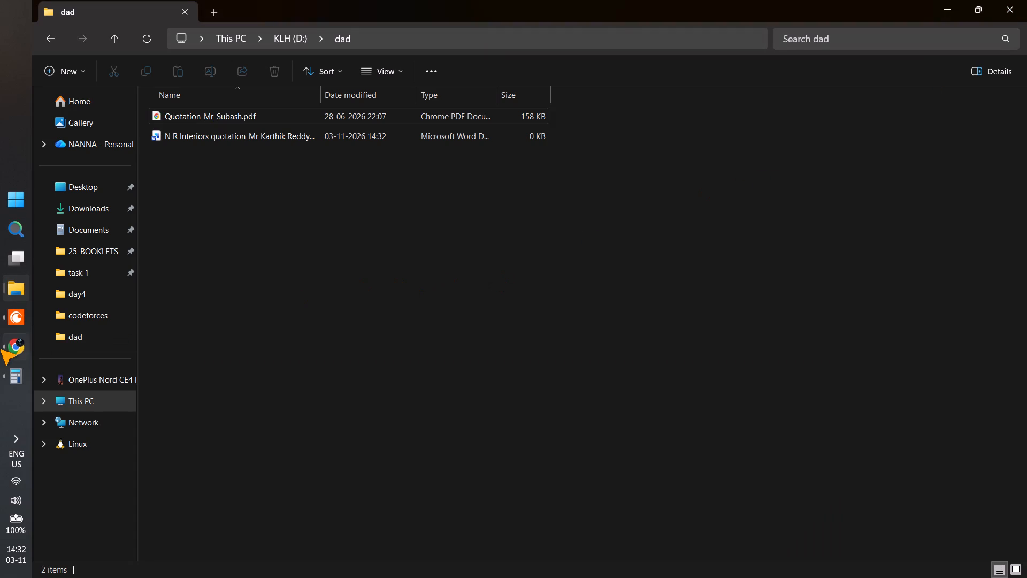
Refresh the dad folder in File Explorer and select the newly saved Word quotation.
{"action": "left_click", "coordinate": [273, 215]}
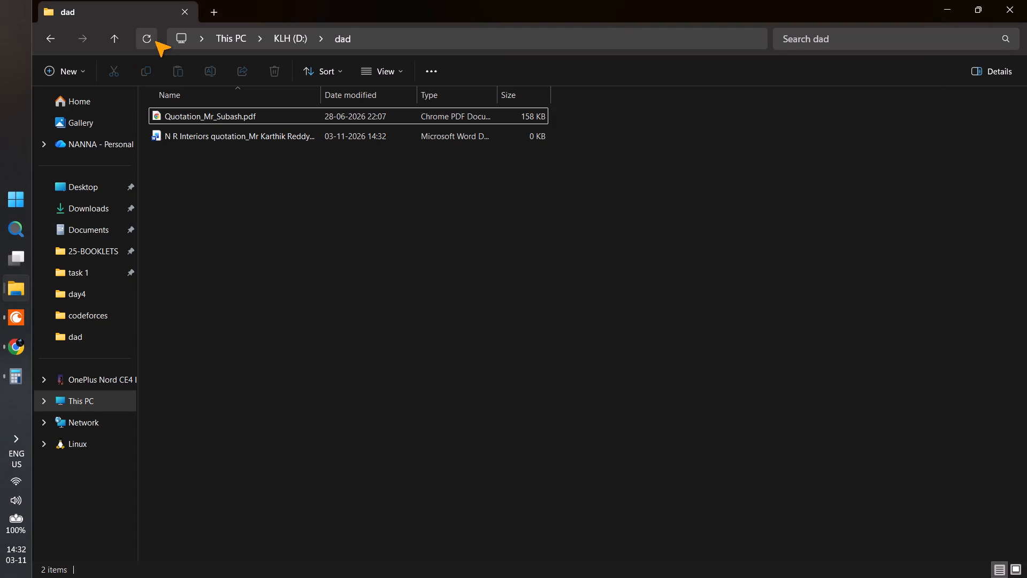
{"action": "left_click", "coordinate": [155, 43]}
{"action": "left_click", "coordinate": [220, 116]}
{"action": "right_click", "coordinate": [220, 116]}
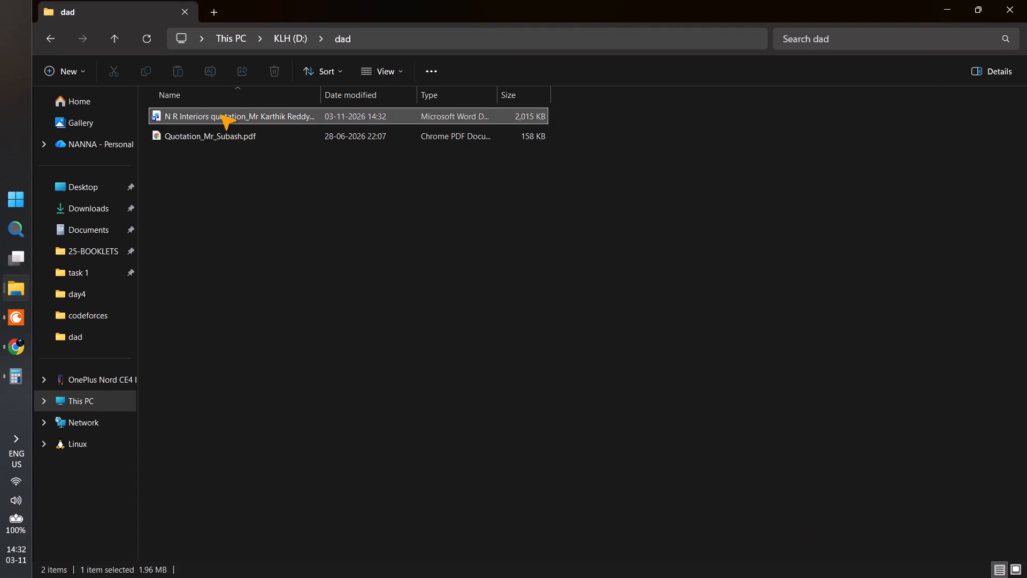
{"action": "left_click", "coordinate": [386, 118]}
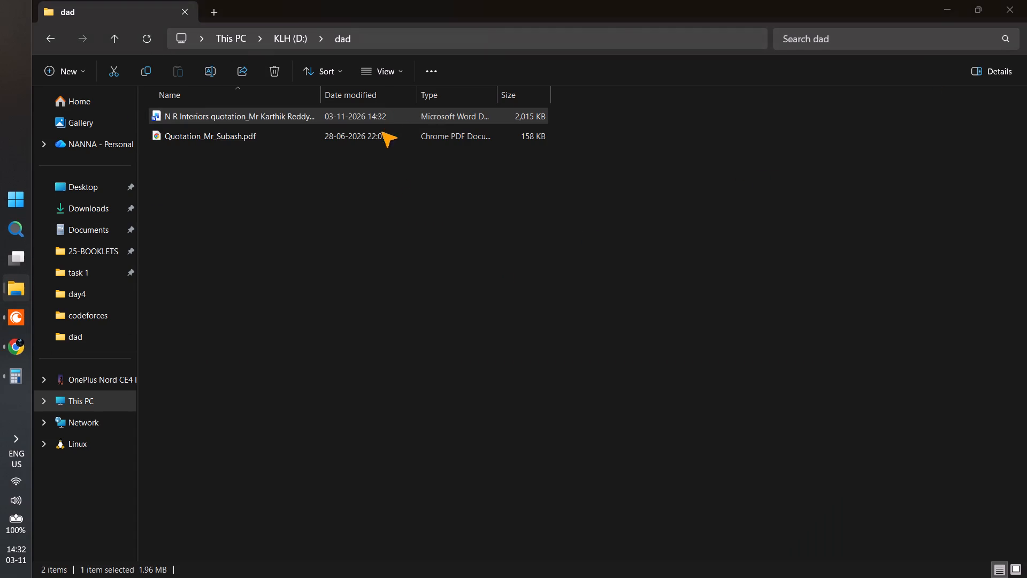
{"action": "left_click", "coordinate": [482, 375]}
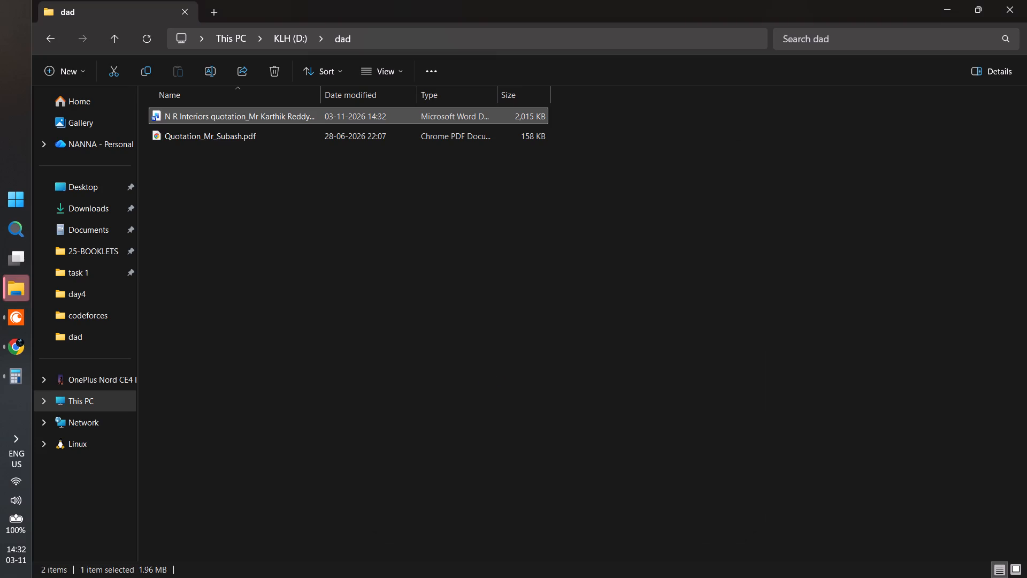
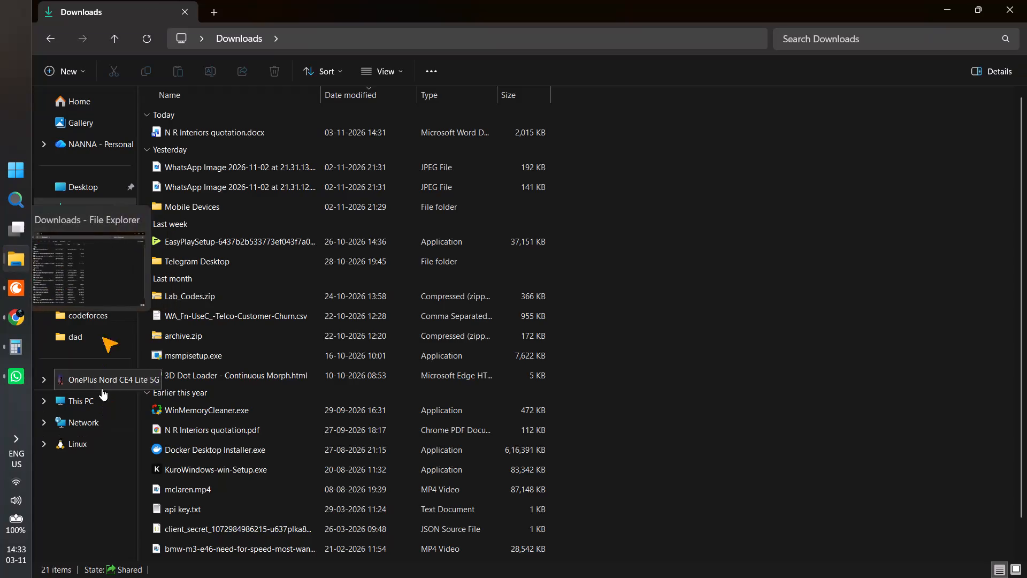
Go back to the dad folder and delete the Word quotation carrying the client's name.
{"action": "left_click", "coordinate": [48, 33]}
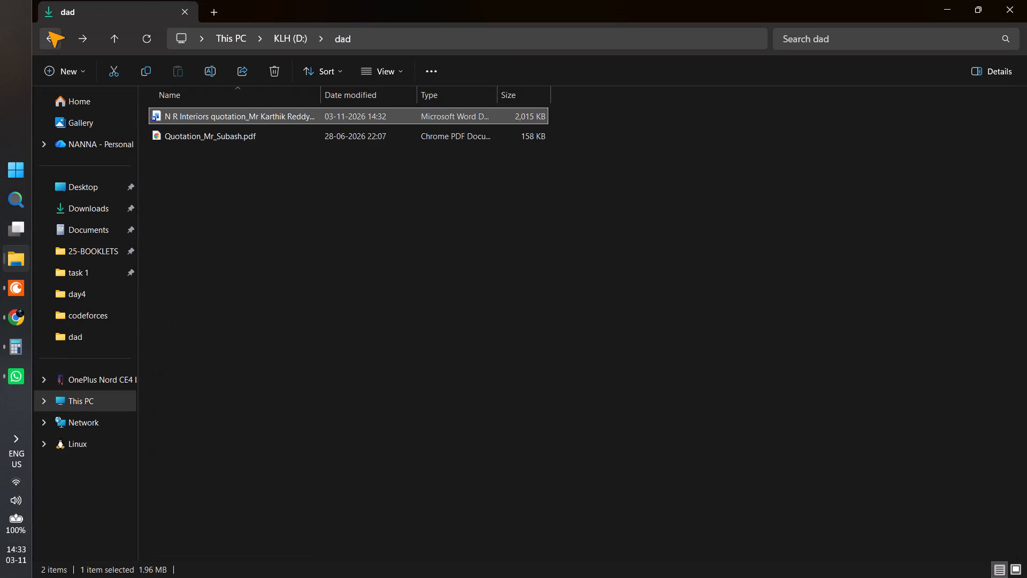
{"action": "key", "text": "Delete"}
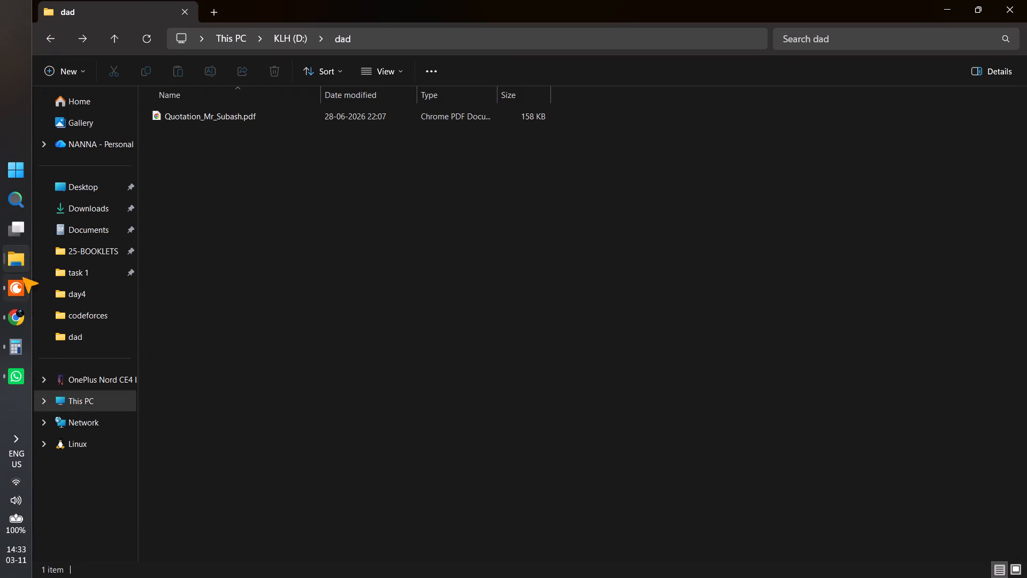
Open N R Interiors quotation.docx from Downloads and examine its price breakdown, item sizes, materials and terms across both pages.
{"action": "left_click", "coordinate": [76, 212]}
{"action": "double_click", "coordinate": [263, 134]}
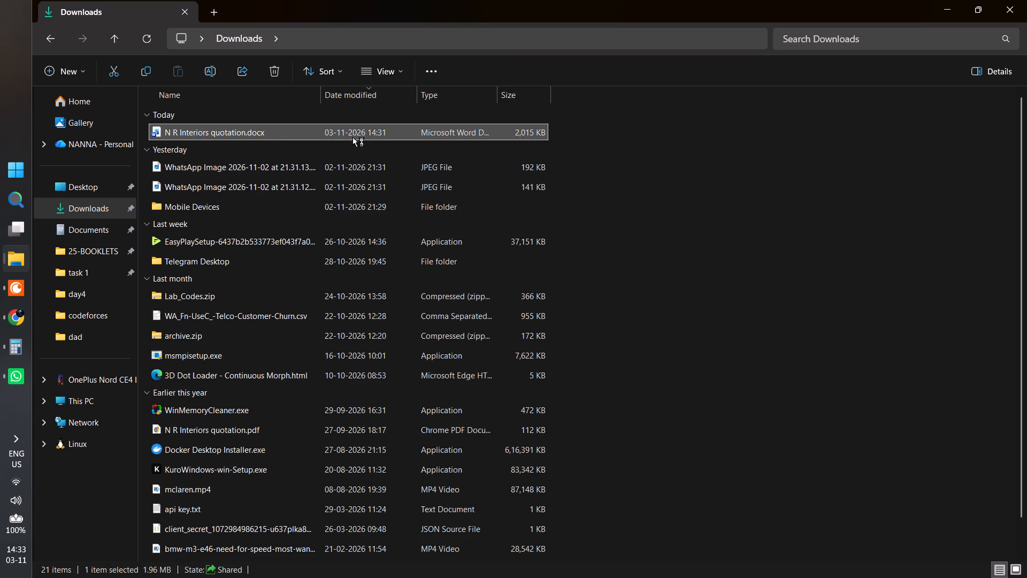
{"action": "scroll", "coordinate": [754, 276], "scroll_direction": "down", "scroll_amount": 2}
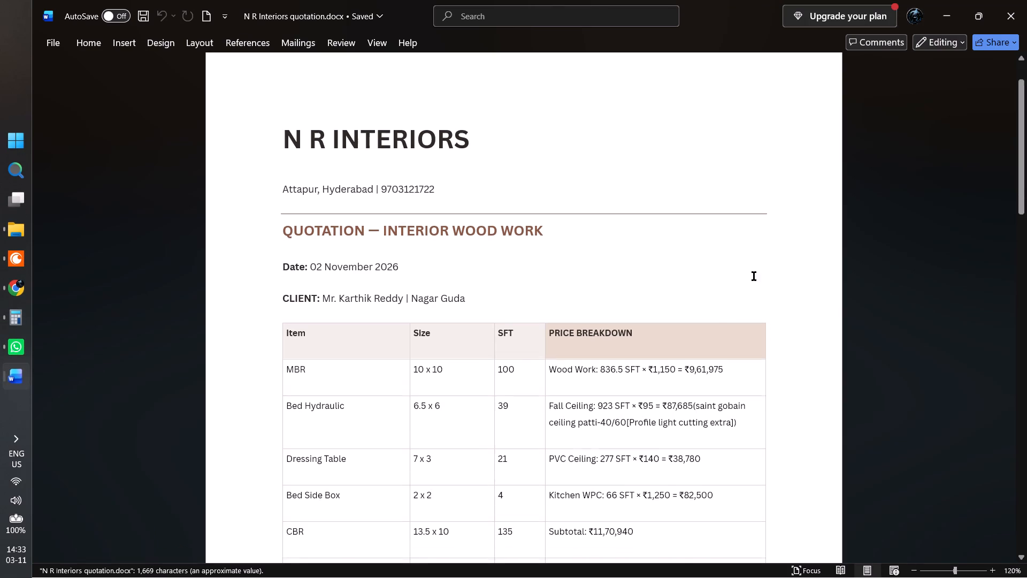
{"action": "scroll", "coordinate": [754, 276], "scroll_direction": "down", "scroll_amount": 4}
{"action": "scroll", "coordinate": [829, 282], "scroll_direction": "down", "scroll_amount": 2}
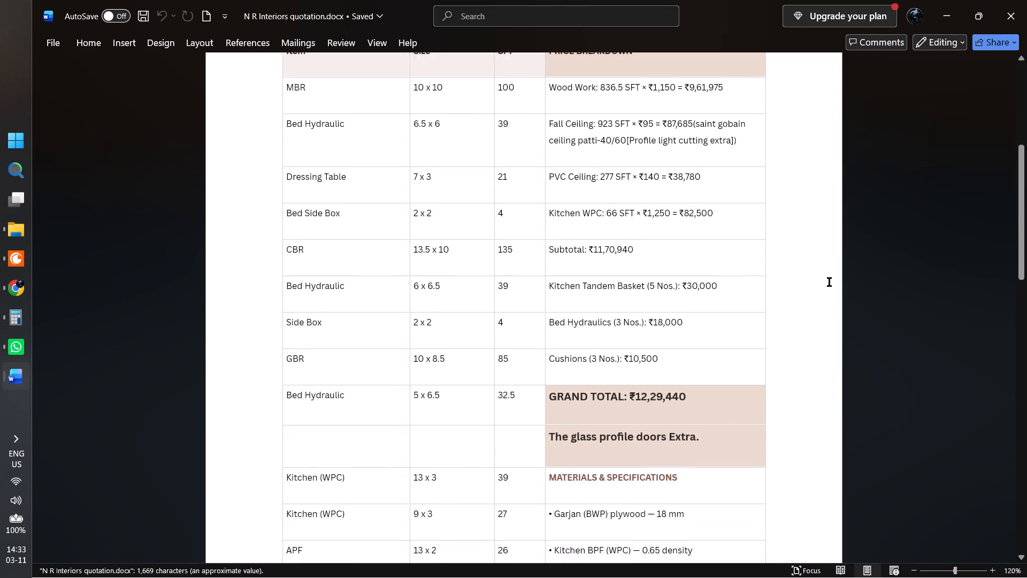
{"action": "scroll", "coordinate": [829, 282], "scroll_direction": "down", "scroll_amount": 13}
{"action": "scroll", "coordinate": [829, 282], "scroll_direction": "down", "scroll_amount": 9}
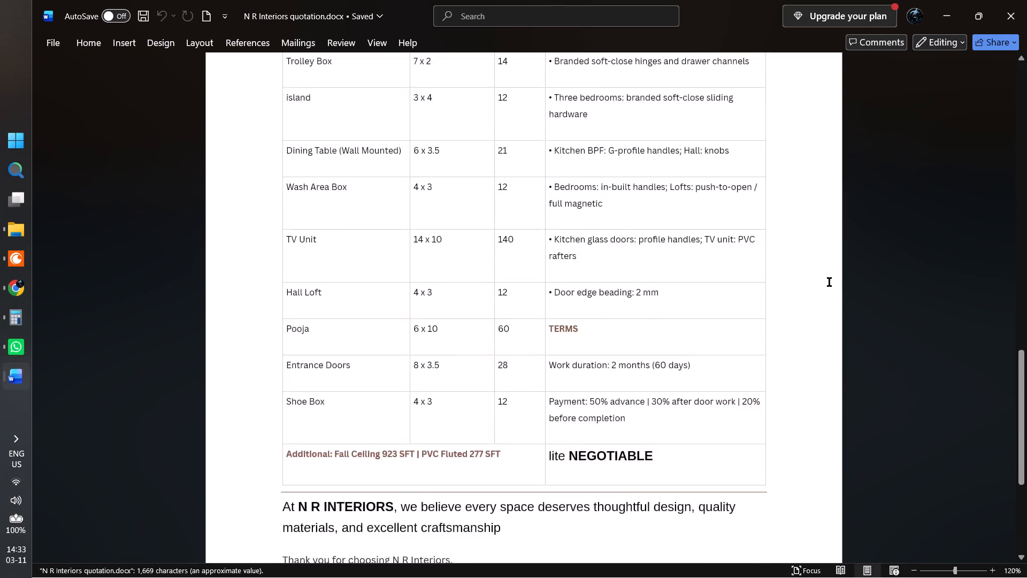
{"action": "scroll", "coordinate": [829, 282], "scroll_direction": "down", "scroll_amount": 3}
{"action": "scroll", "coordinate": [829, 282], "scroll_direction": "up", "scroll_amount": 12}
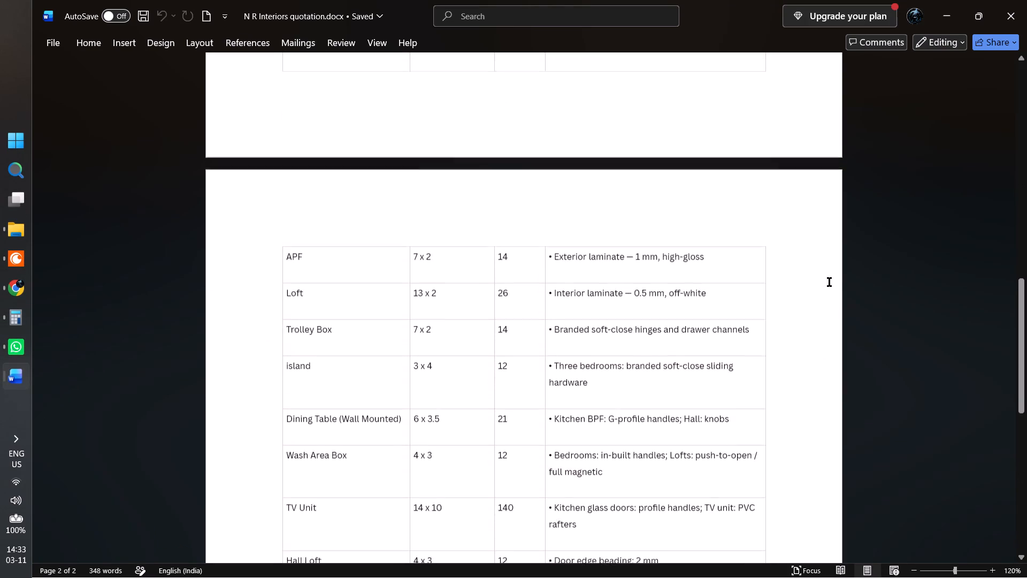
{"action": "scroll", "coordinate": [829, 282], "scroll_direction": "up", "scroll_amount": 6}
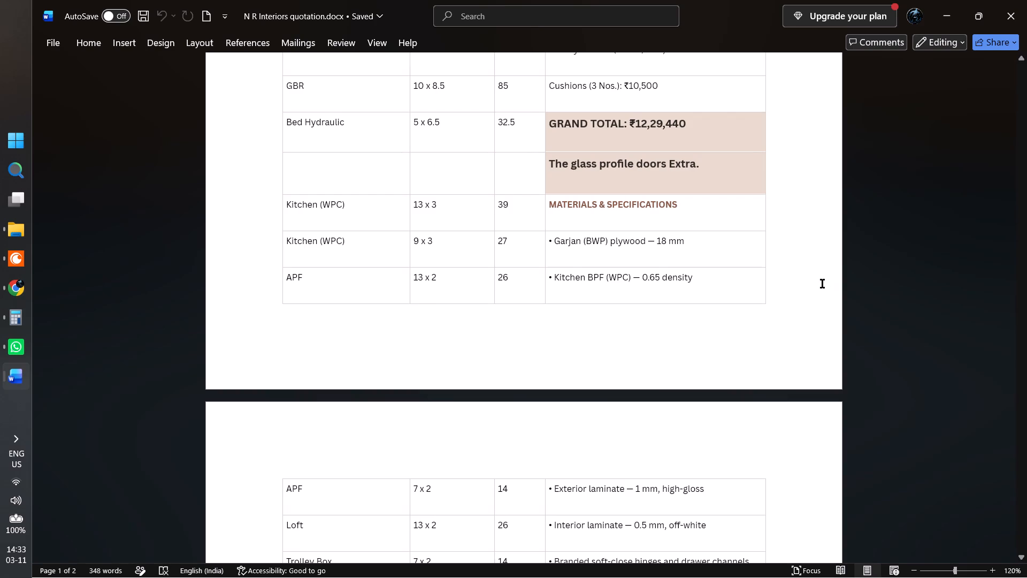
{"action": "left_click", "coordinate": [0, 238]}
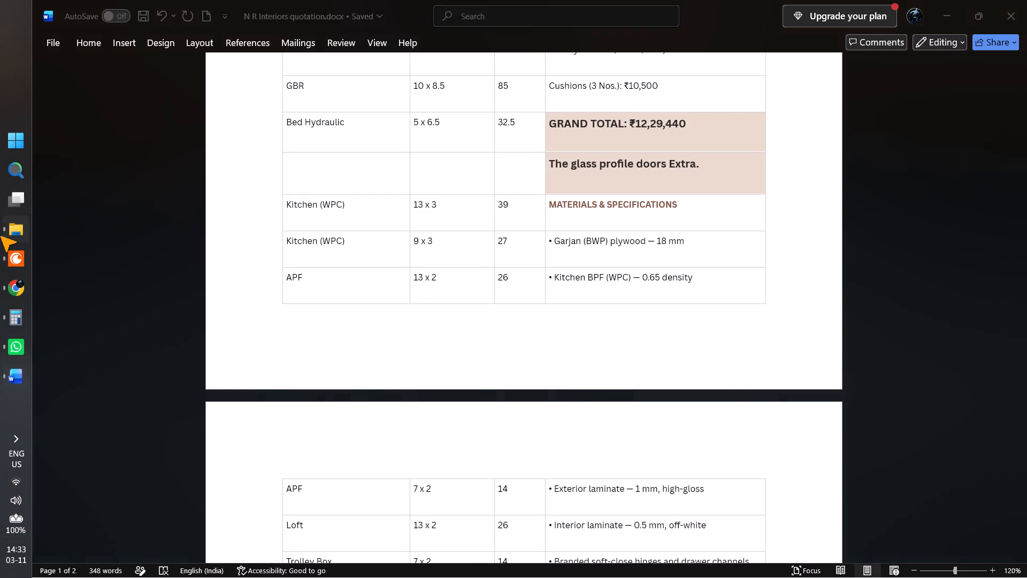
Close the Word document and delete the old N R Interiors quotation.docx from the Downloads folder.
{"action": "double_click", "coordinate": [234, 131]}
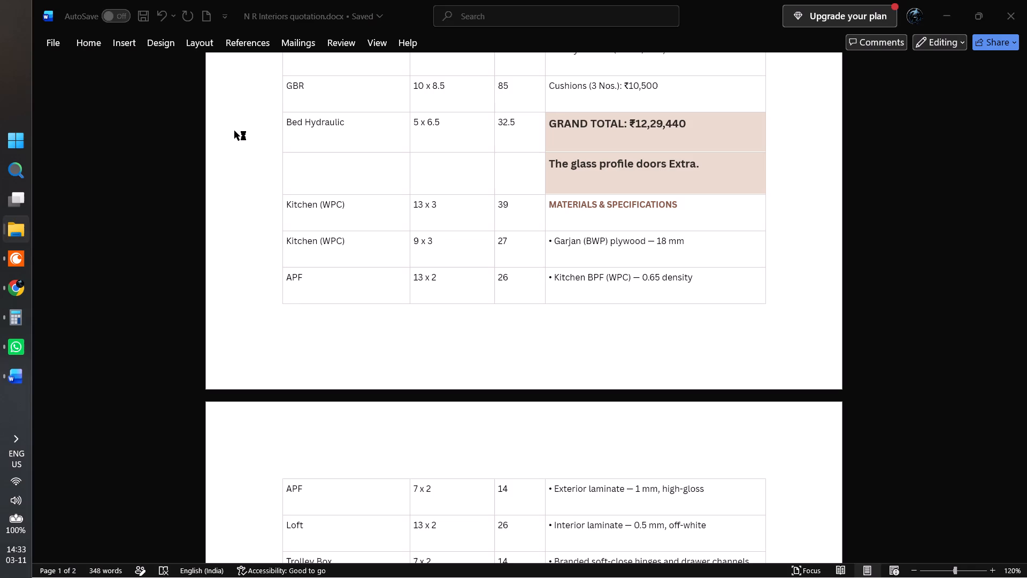
{"action": "left_click", "coordinate": [1026, 0]}
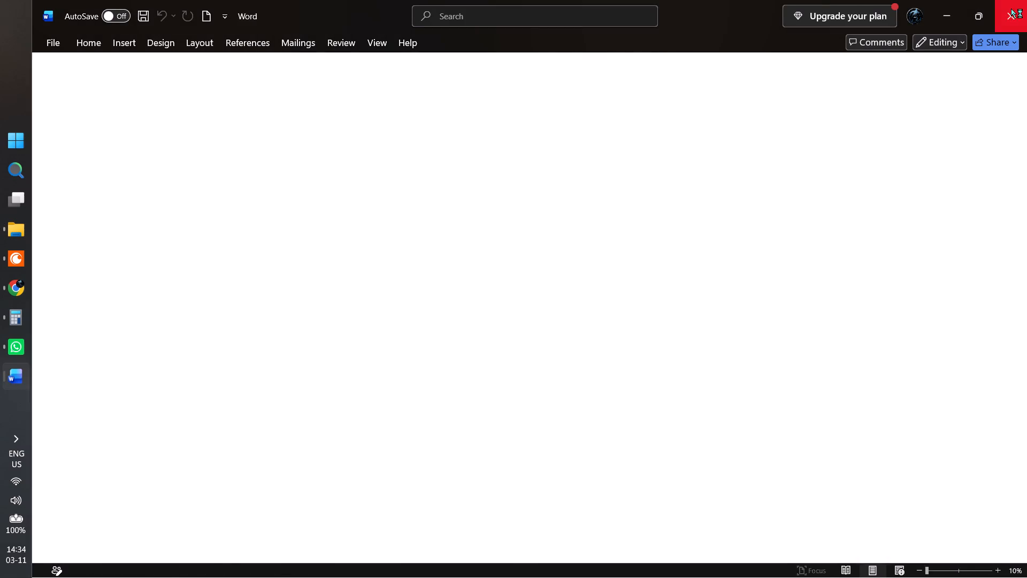
{"action": "left_click", "coordinate": [266, 130]}
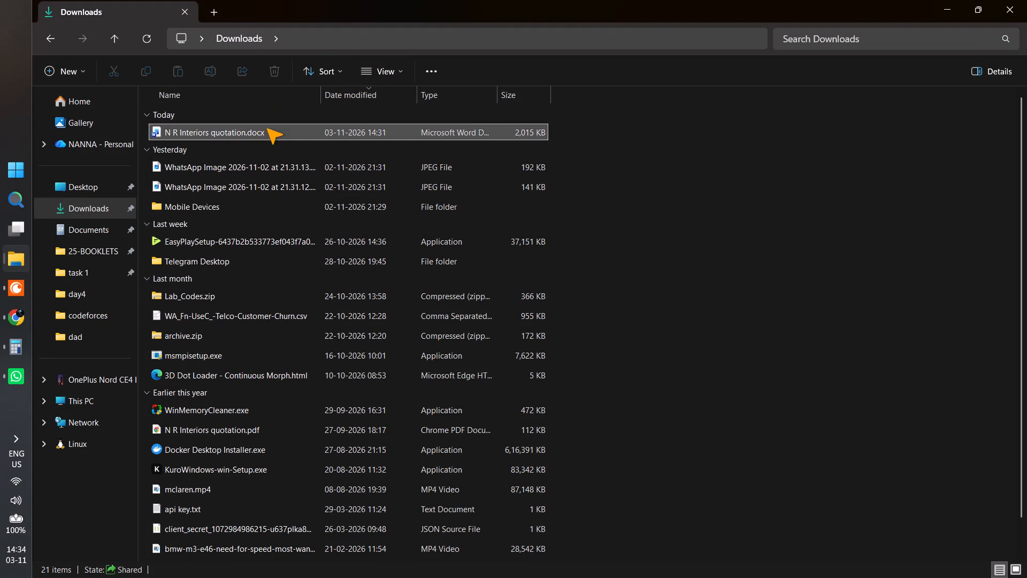
{"action": "left_click", "coordinate": [283, 82]}
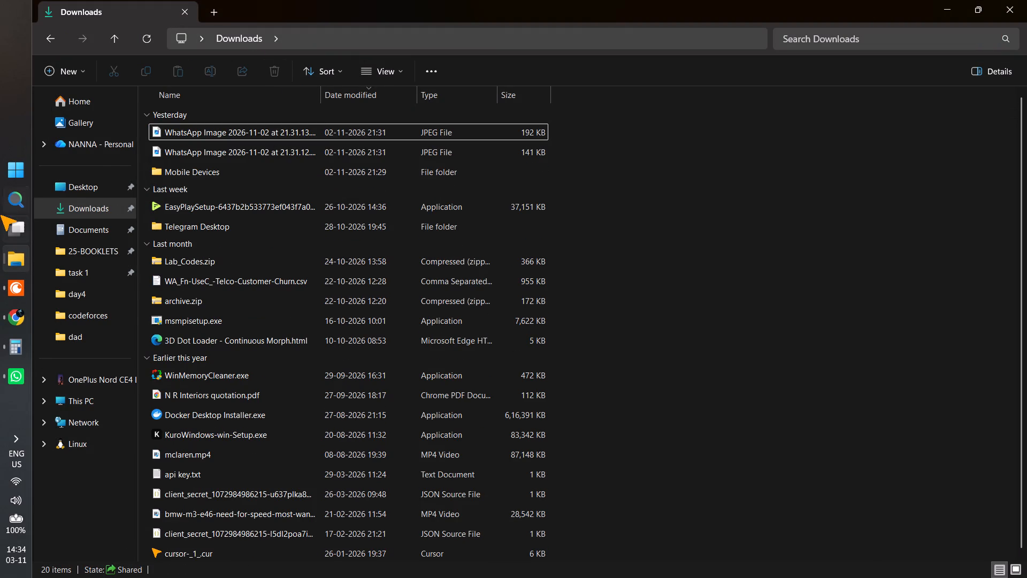
Switch to the N R Interiors quotation design in Canva in Chrome and download it again as DOCX in A4 size.
{"action": "left_click", "coordinate": [3, 317]}
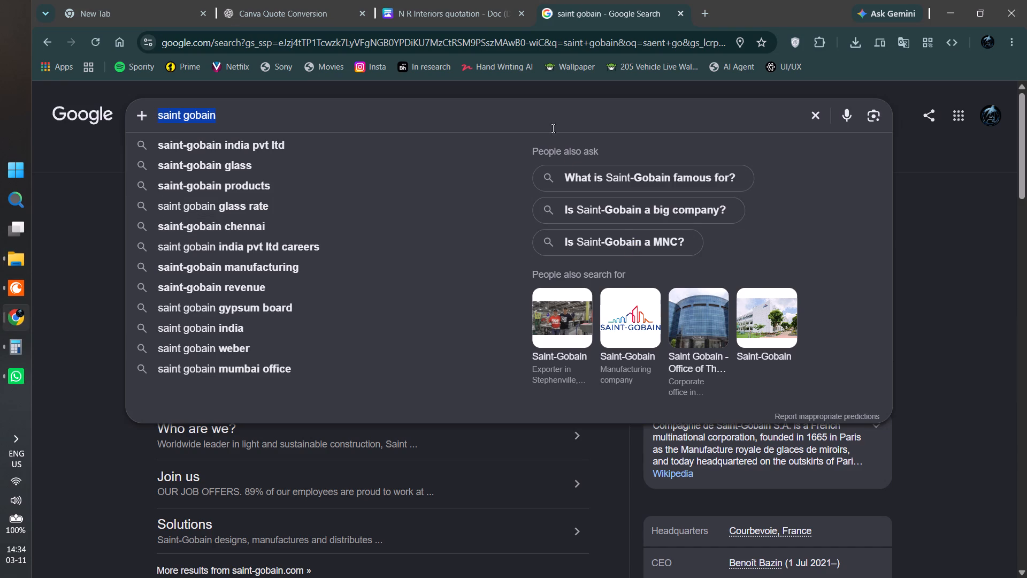
{"action": "left_click", "coordinate": [415, 0]}
{"action": "left_click", "coordinate": [1012, 88]}
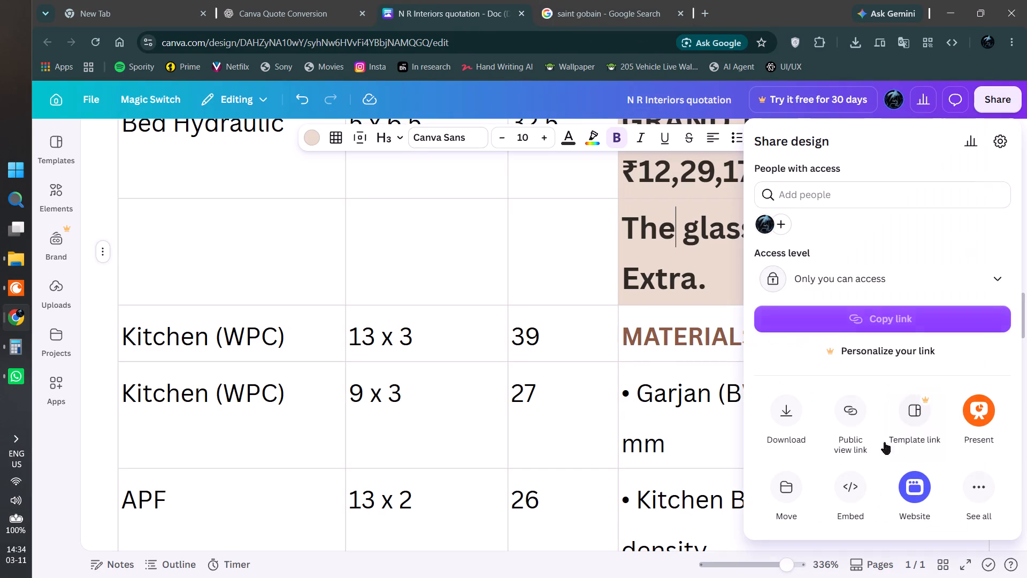
{"action": "left_click", "coordinate": [793, 421]}
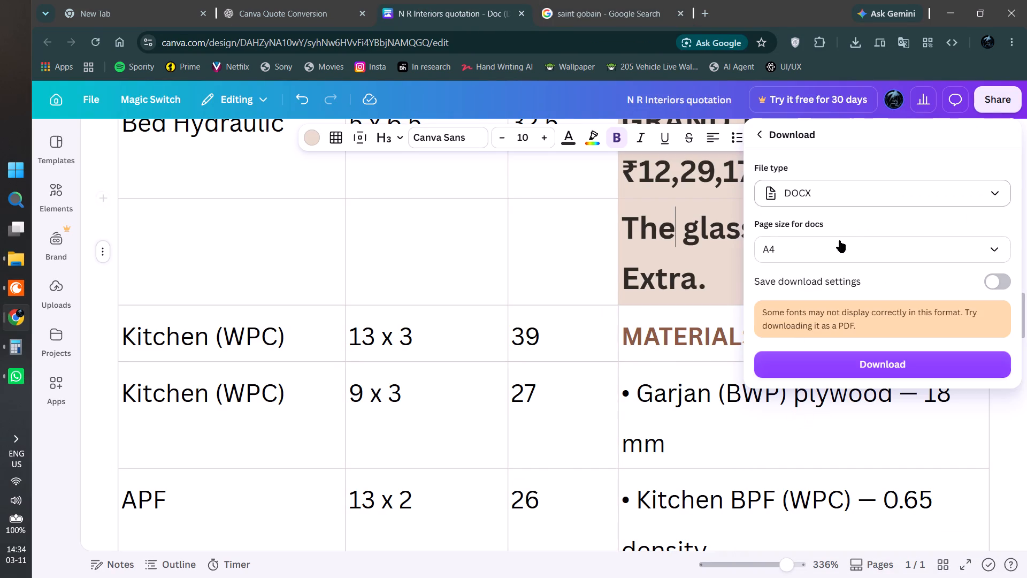
{"action": "left_click", "coordinate": [885, 364]}
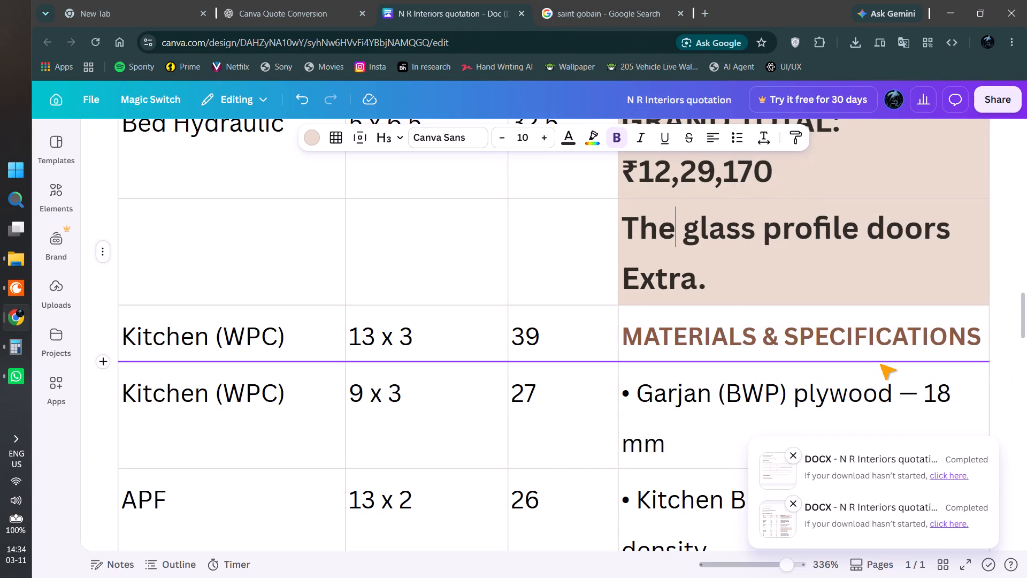
Open the newly downloaded N R Interiors quotation.docx from the Downloads folder in Word.
{"action": "left_click", "coordinate": [0, 261]}
{"action": "double_click", "coordinate": [299, 135]}
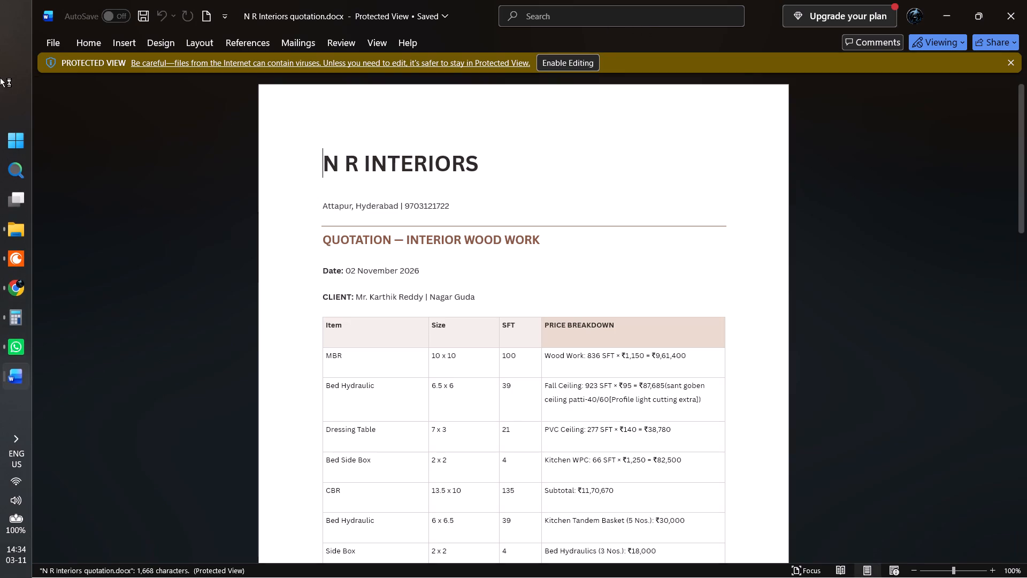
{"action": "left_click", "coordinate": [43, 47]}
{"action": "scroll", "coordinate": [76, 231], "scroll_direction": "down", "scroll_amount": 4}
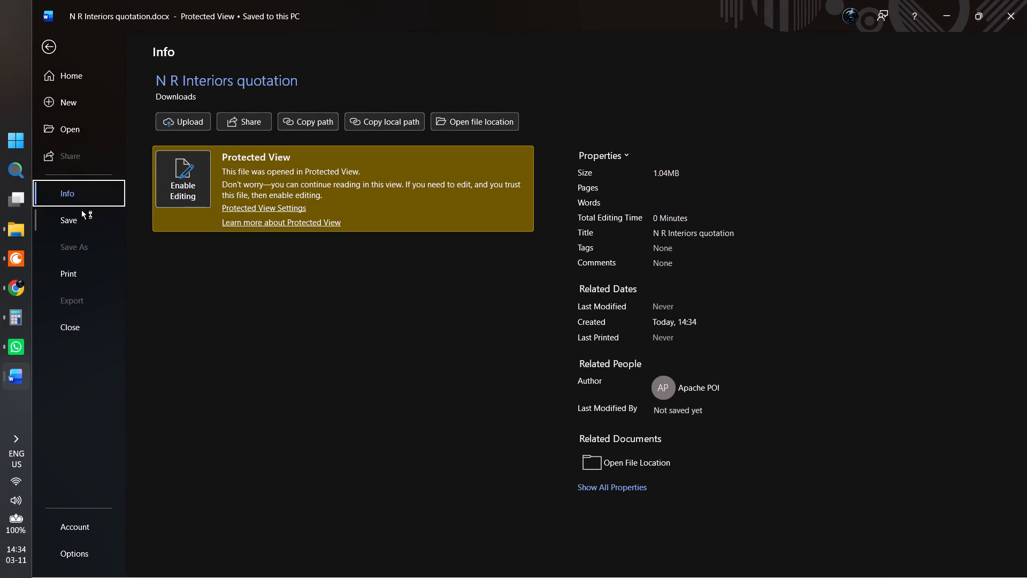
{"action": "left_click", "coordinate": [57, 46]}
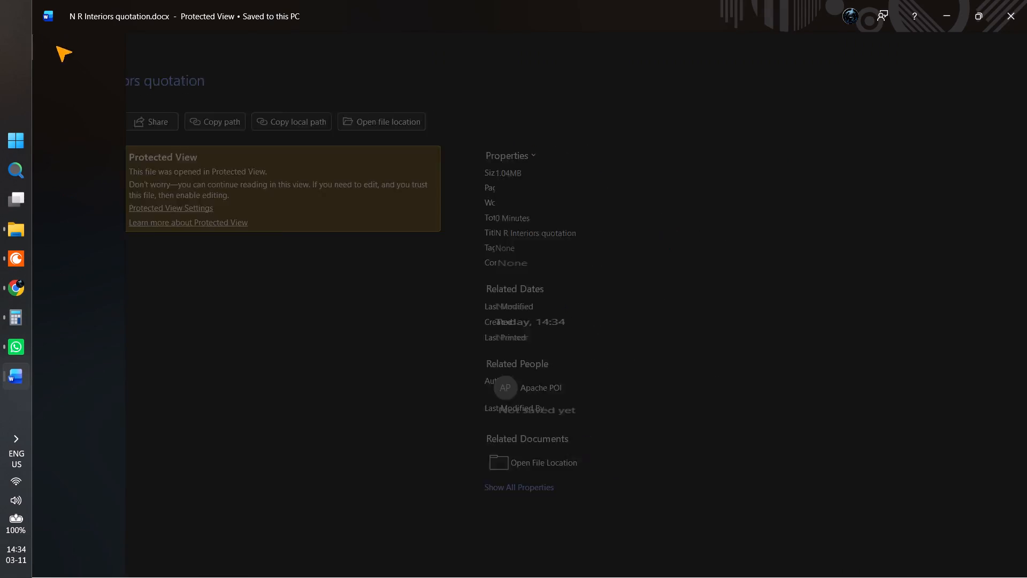
Enable editing for the N R Interiors quotation opened in Protected View.
{"action": "left_click", "coordinate": [574, 62]}
{"action": "left_click", "coordinate": [512, 149]}
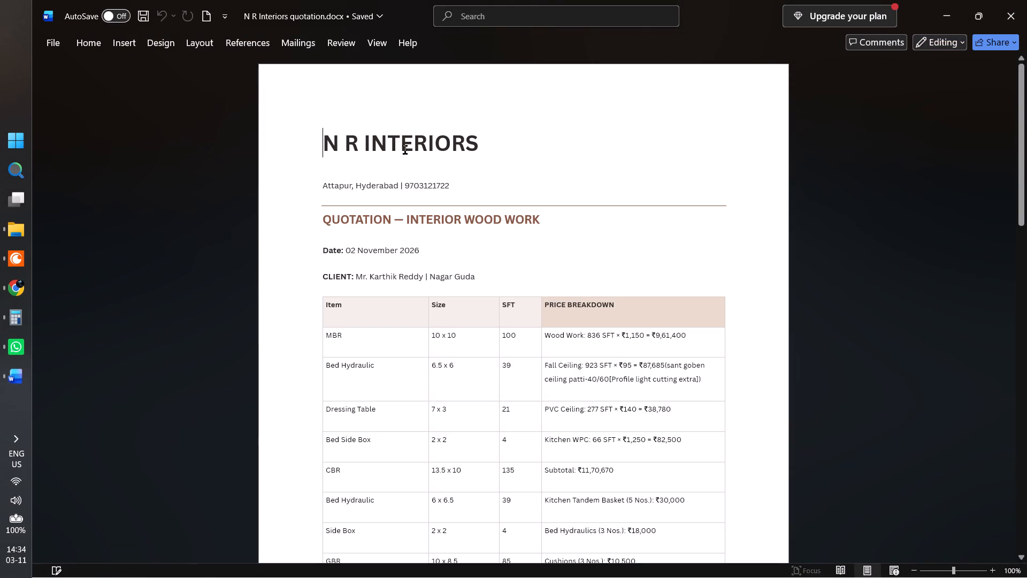
Start saving a copy of the quotation, choosing the dad folder on KLH (D:) as its location.
{"action": "left_click", "coordinate": [58, 40]}
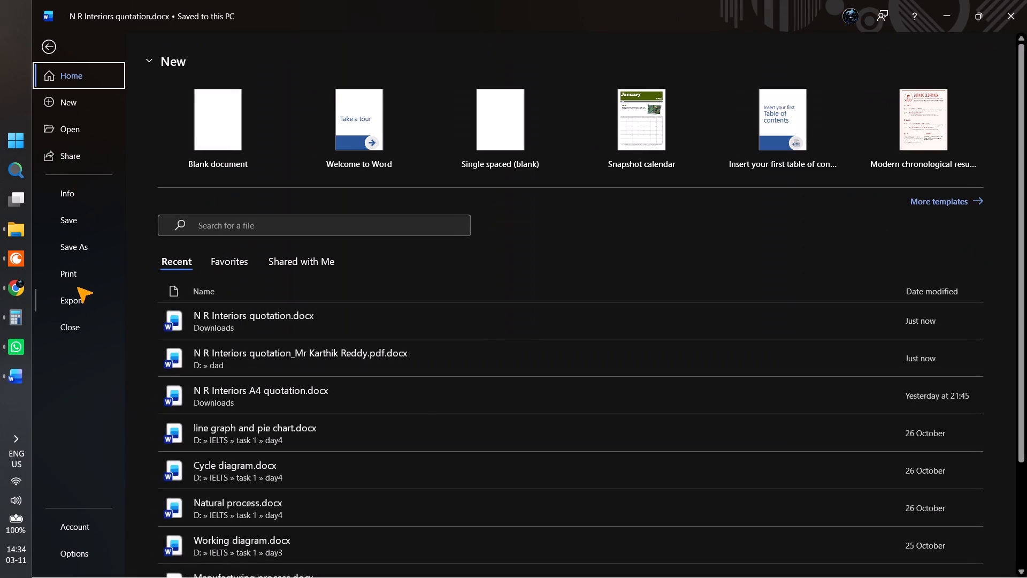
{"action": "left_click", "coordinate": [79, 253]}
{"action": "left_click", "coordinate": [232, 346]}
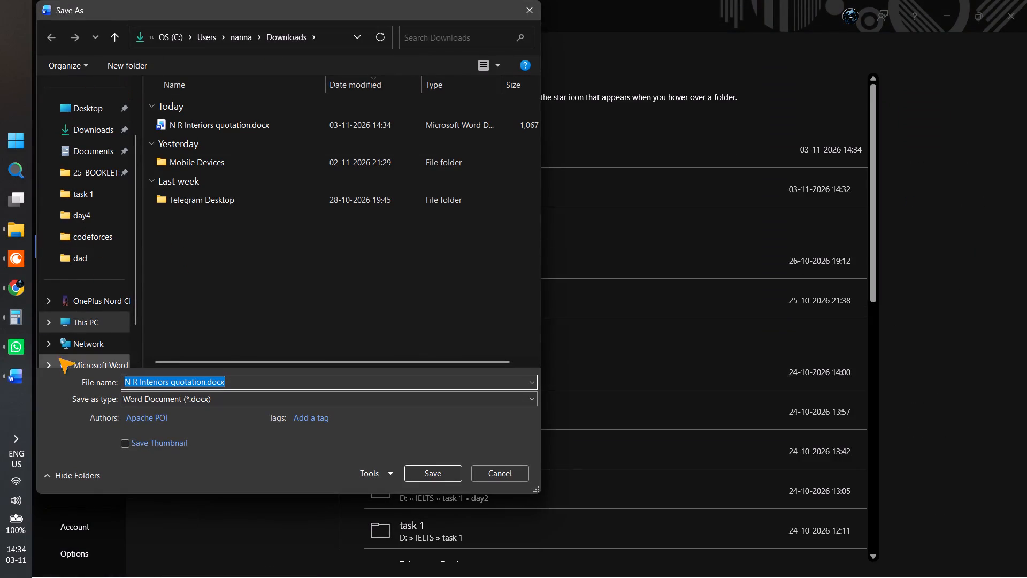
{"action": "left_click", "coordinate": [91, 316]}
{"action": "double_click", "coordinate": [365, 120]}
{"action": "right_click", "coordinate": [365, 120]}
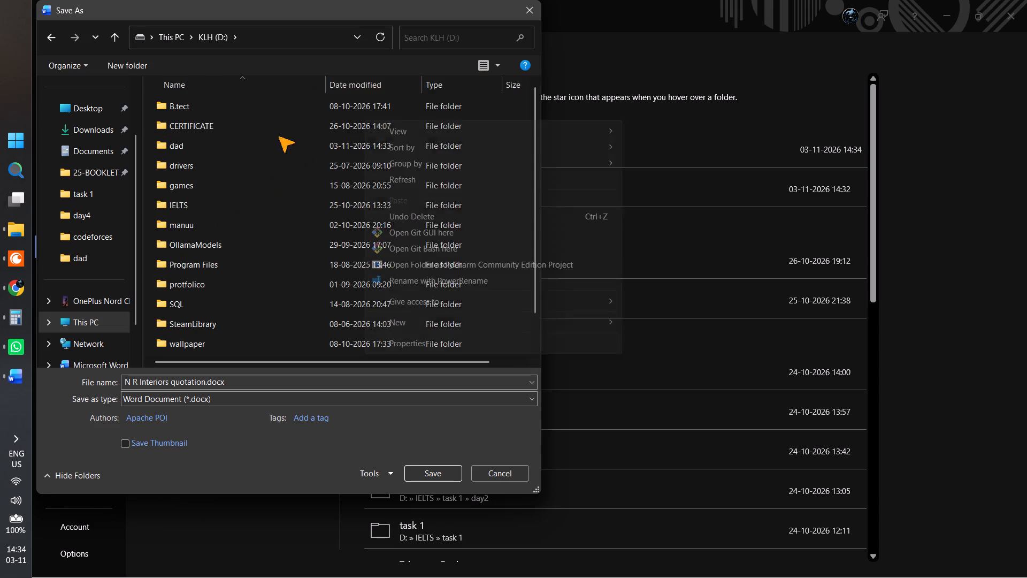
{"action": "left_click", "coordinate": [217, 146]}
{"action": "left_click", "coordinate": [217, 146]}
{"action": "double_click", "coordinate": [217, 146]}
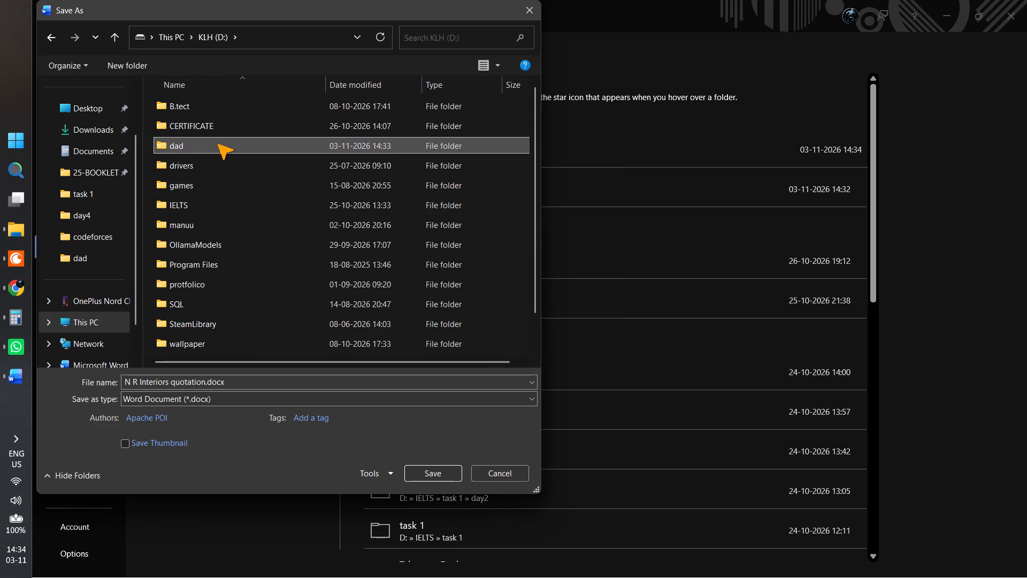
Set the copy's file type to PDF and place the cursor after "N R Interiors quotation" in its file name, before ".pdf".
{"action": "left_click", "coordinate": [212, 404]}
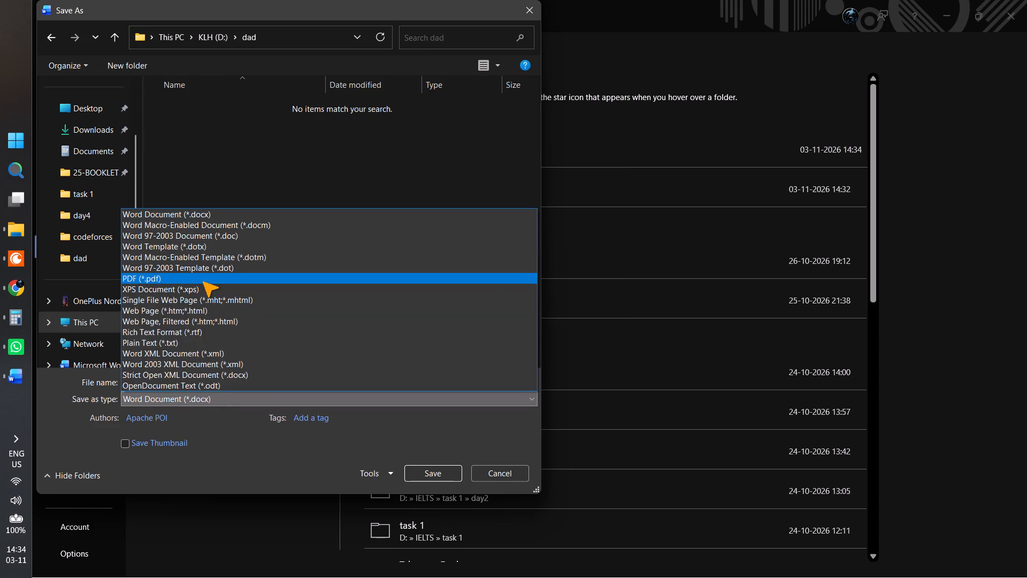
{"action": "left_click", "coordinate": [202, 283]}
{"action": "left_click", "coordinate": [208, 378]}
{"action": "left_click", "coordinate": [266, 381]}
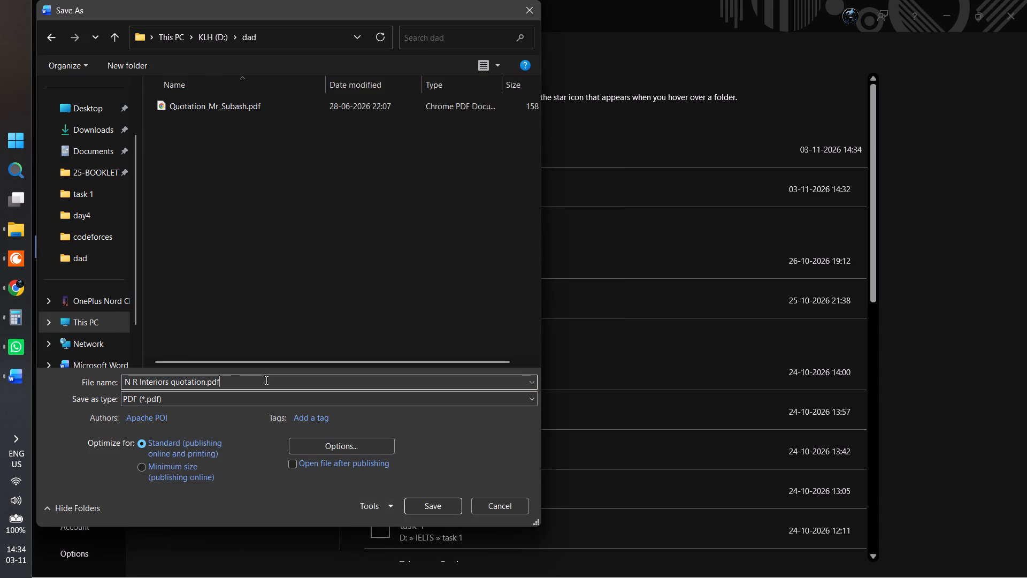
{"action": "key", "text": "Left"}
{"action": "key", "text": "Left"}
{"action": "key", "text": "Left"}
{"action": "key", "text": "Left"}
Name the PDF "N R Interiors quotation" followed by a space and the client's title and name, and save it in the dad folder.
{"action": "key", "text": "ctrl+v"}
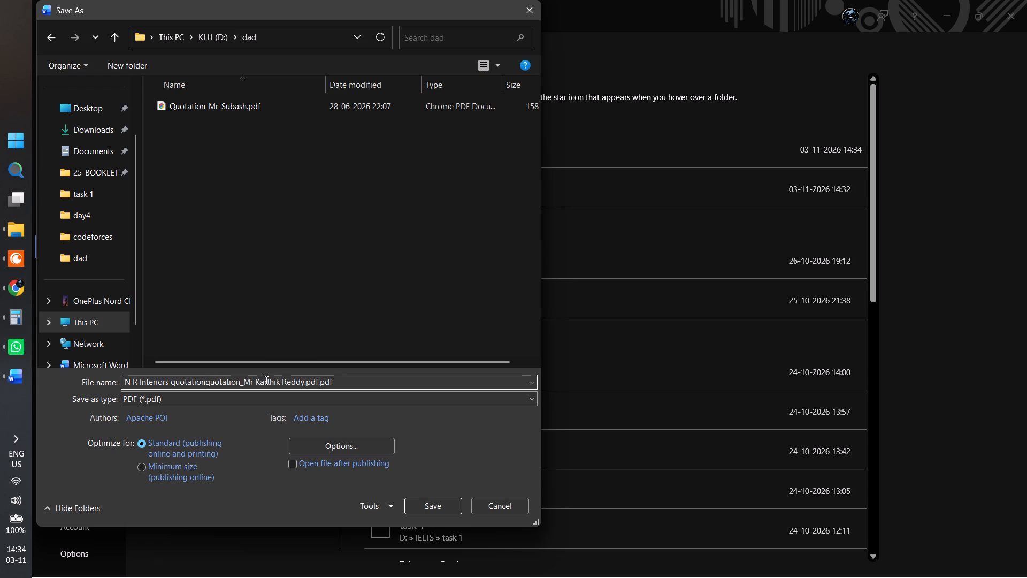
{"action": "key", "text": "BackSpace"}
{"action": "key", "text": "BackSpace"}
{"action": "key", "text": "BackSpace"}
{"action": "key", "text": "BackSpace"}
{"action": "key", "text": "Left"}
{"action": "key", "text": "Left"}
{"action": "key", "text": "Left"}
{"action": "key", "text": "Left"}
{"action": "key", "text": "Left"}
{"action": "key", "text": "Left"}
{"action": "key", "text": "Left"}
{"action": "key", "text": "Left"}
{"action": "key", "text": "Left"}
{"action": "key", "text": "Left"}
{"action": "key", "text": "Left"}
{"action": "key", "text": "Left"}
{"action": "key", "text": "Left"}
{"action": "key", "text": "Left"}
{"action": "key", "text": "Left"}
{"action": "key", "text": "Left"}
{"action": "key", "text": "BackSpace"}
{"action": "key", "text": "BackSpace"}
{"action": "key", "text": "BackSpace"}
{"action": "key", "text": "BackSpace"}
{"action": "key", "text": "BackSpace"}
{"action": "key", "text": "BackSpace"}
{"action": "key", "text": "BackSpace"}
{"action": "key", "text": "BackSpace"}
{"action": "key", "text": "BackSpace"}
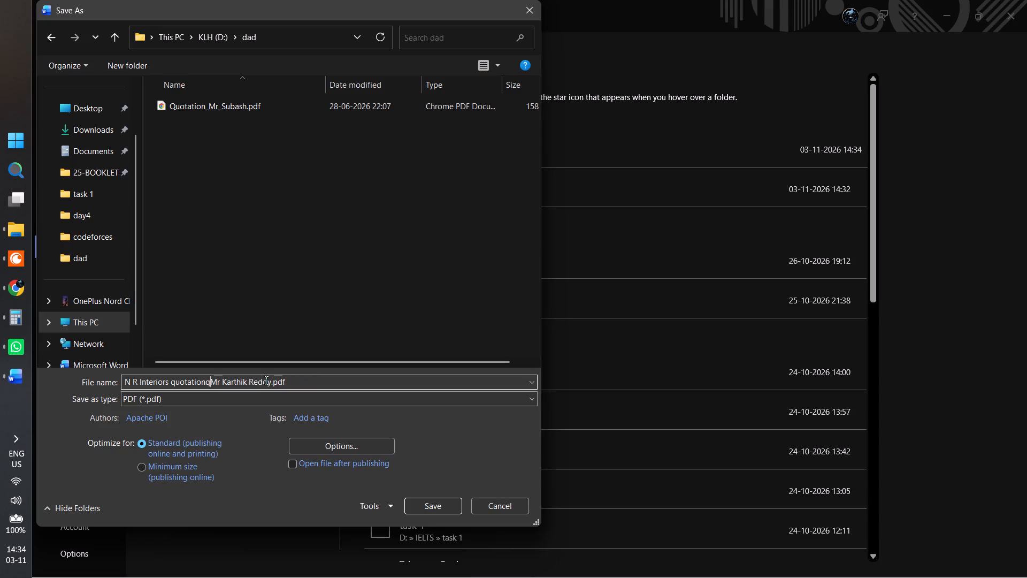
{"action": "key", "text": "BackSpace"}
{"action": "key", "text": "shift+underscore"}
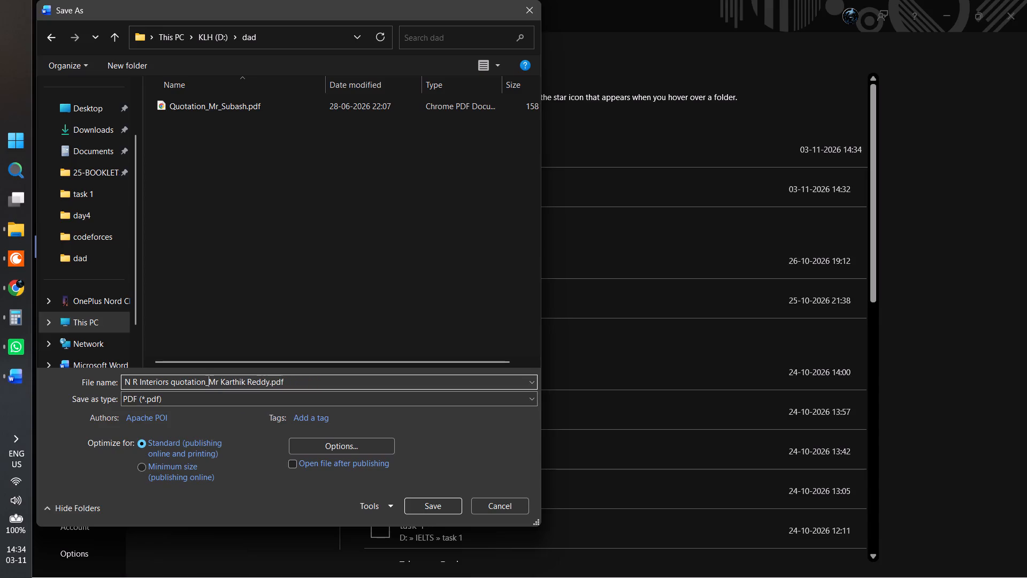
{"action": "key", "text": "BackSpace"}
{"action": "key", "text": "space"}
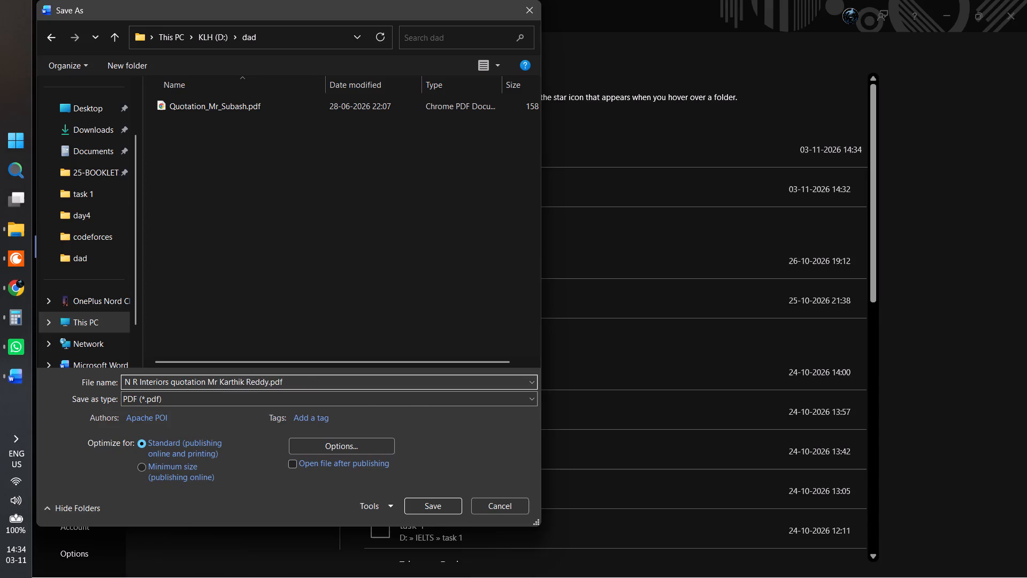
{"action": "key", "text": "Return"}
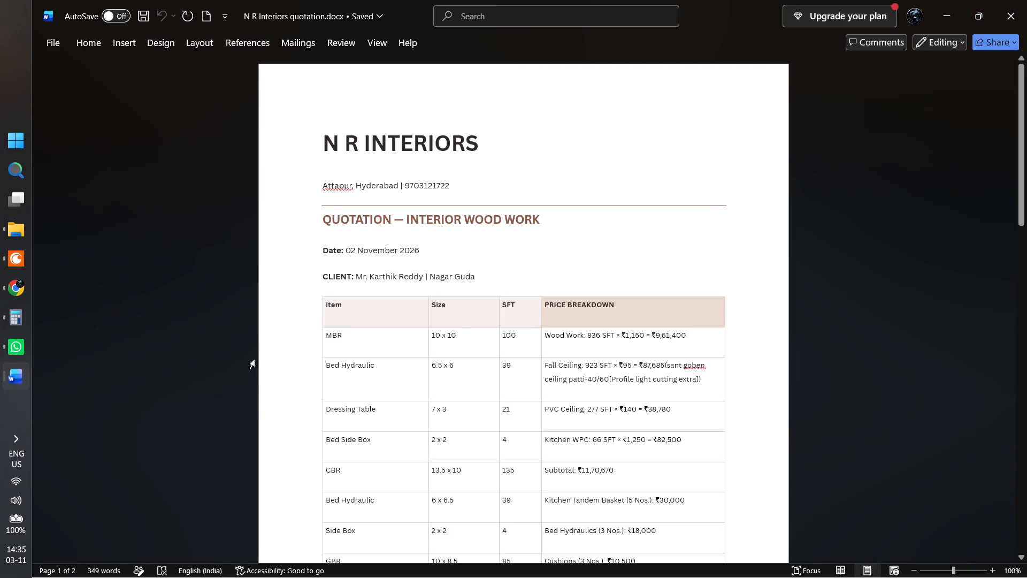
Switch to File Explorer and open the dad folder on the KLH (D:) drive.
{"action": "left_click", "coordinate": [1, 224]}
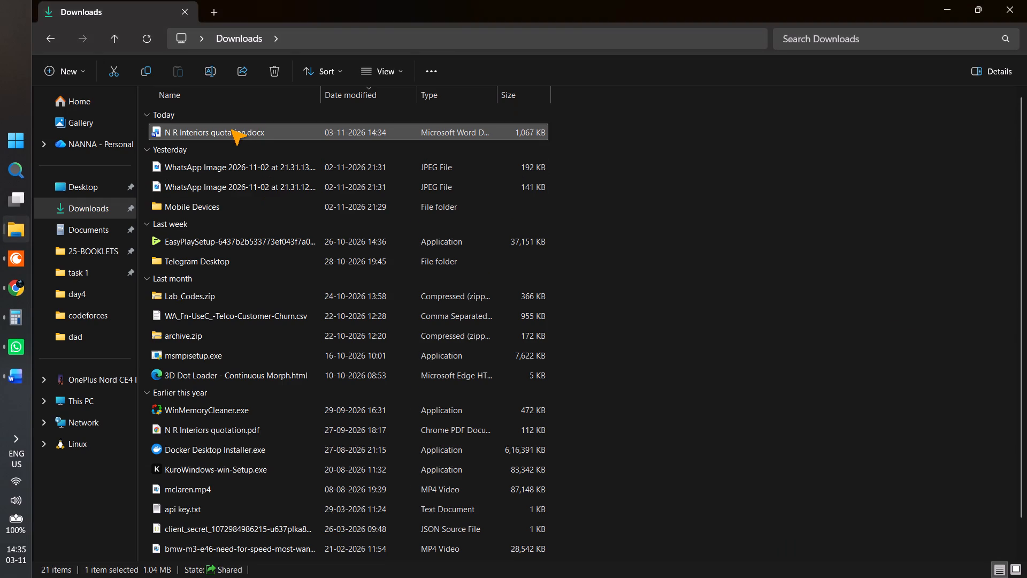
{"action": "left_click", "coordinate": [92, 396]}
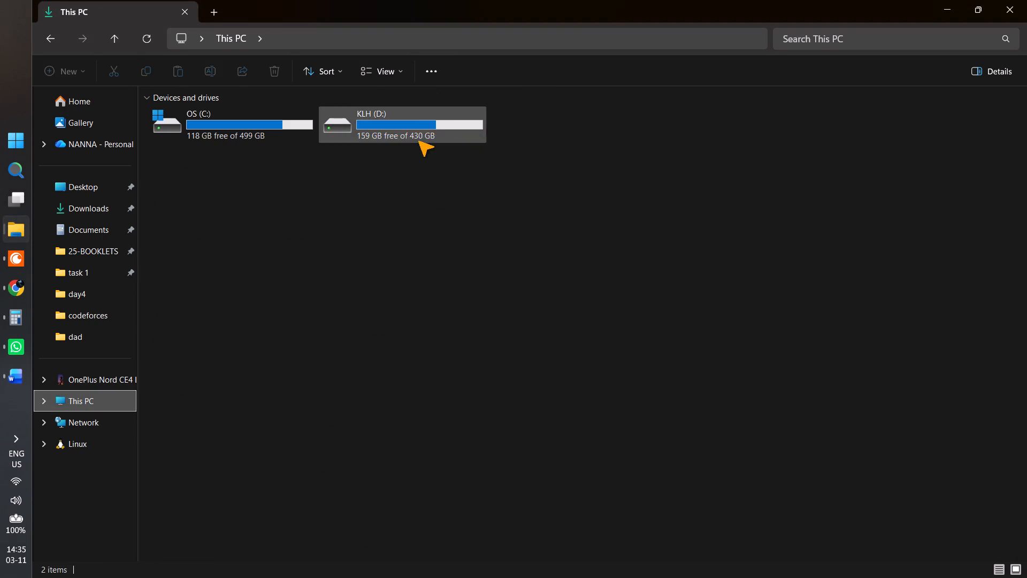
{"action": "double_click", "coordinate": [418, 142]}
{"action": "double_click", "coordinate": [289, 159]}
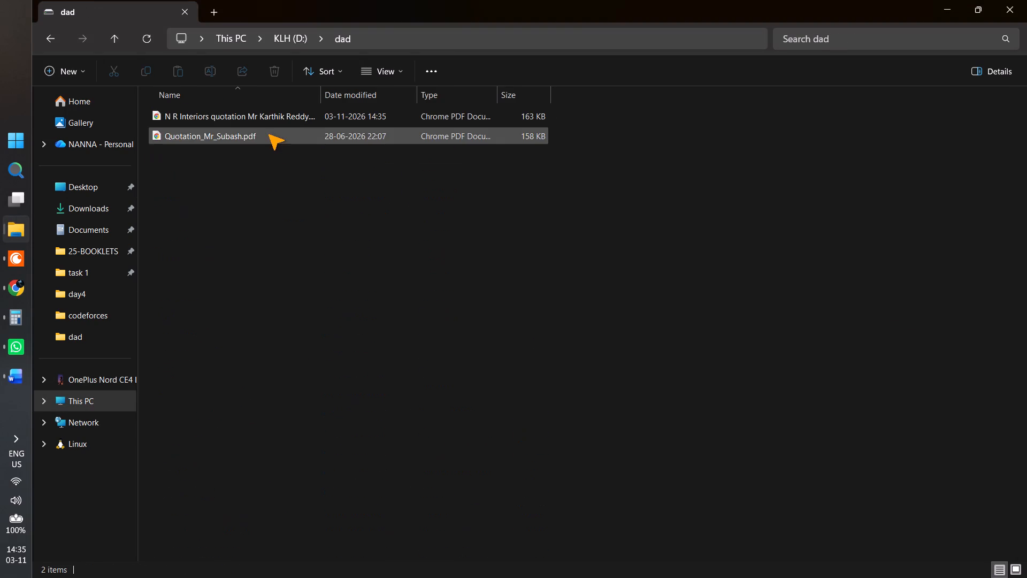
Start sharing the newly saved N R Interiors quotation PDF from the dad folder.
{"action": "left_click", "coordinate": [290, 121]}
{"action": "right_click", "coordinate": [290, 121]}
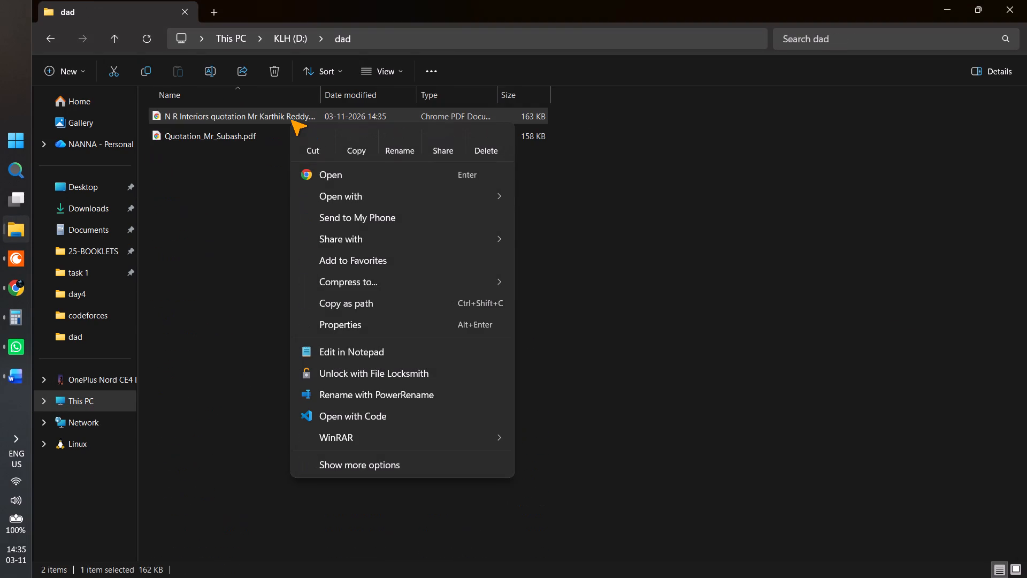
{"action": "left_click", "coordinate": [432, 154]}
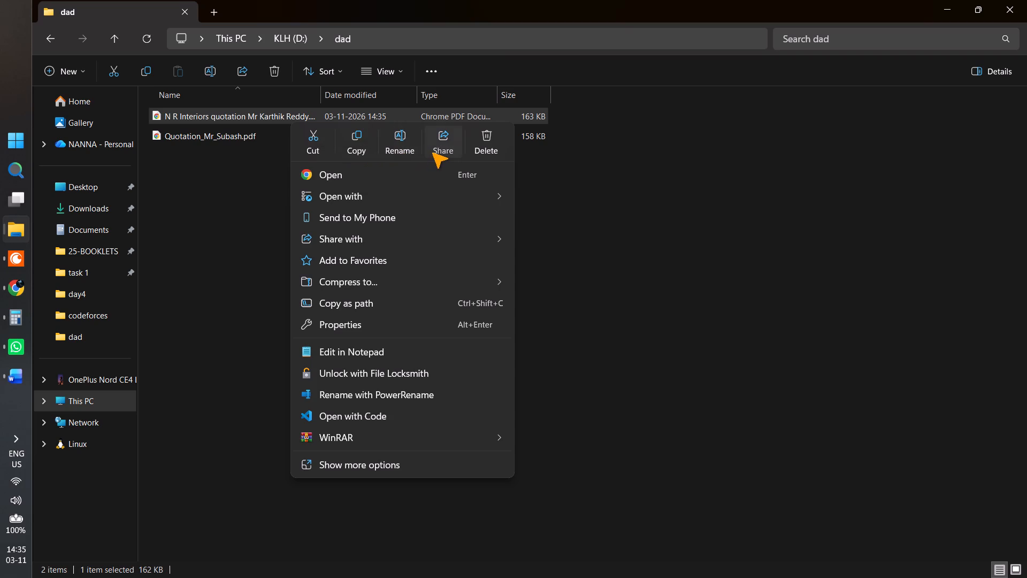